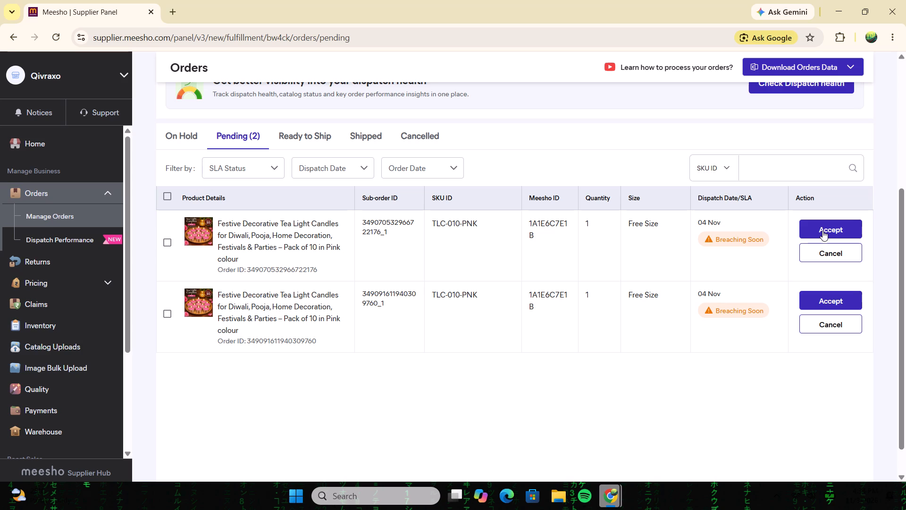
Open the Dispatch Performance overview for the store's orders.
left_click(62, 238)
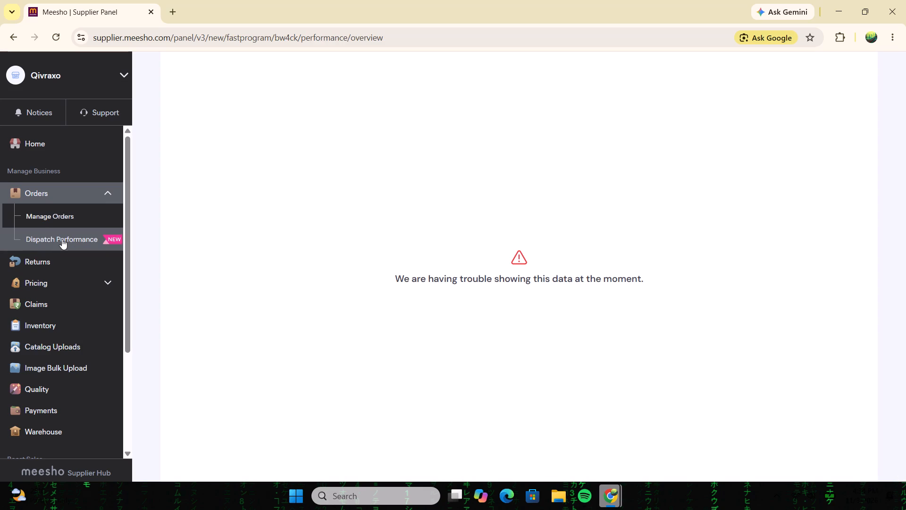
Return to the Manage Orders page and view the list of shipped orders.
left_click(84, 196)
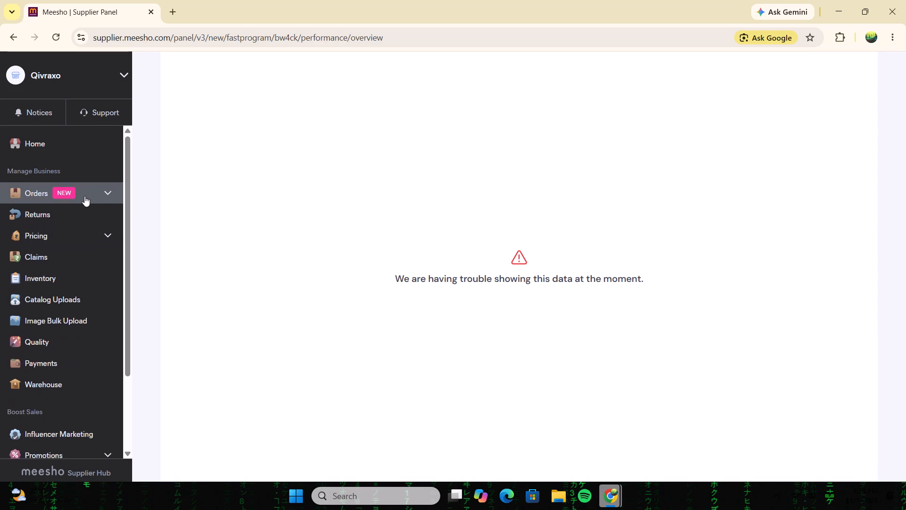
left_click(84, 196)
left_click(72, 211)
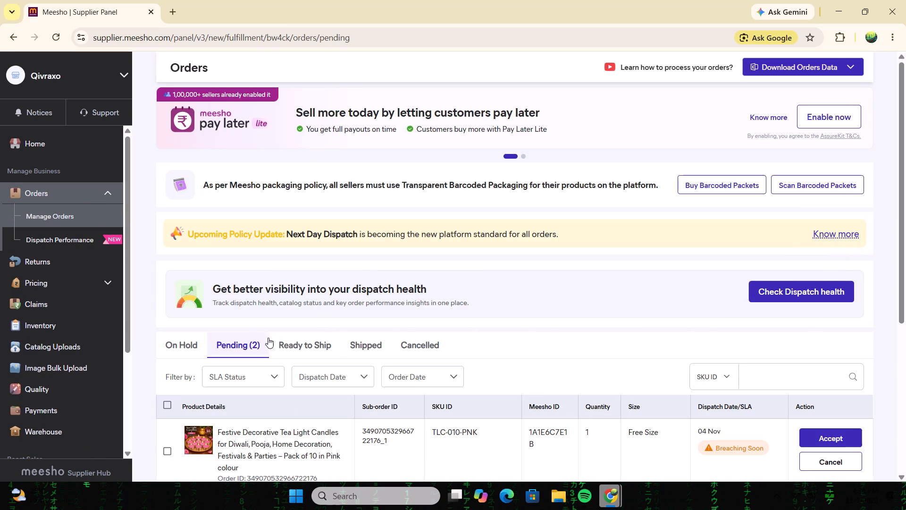
left_click(365, 348)
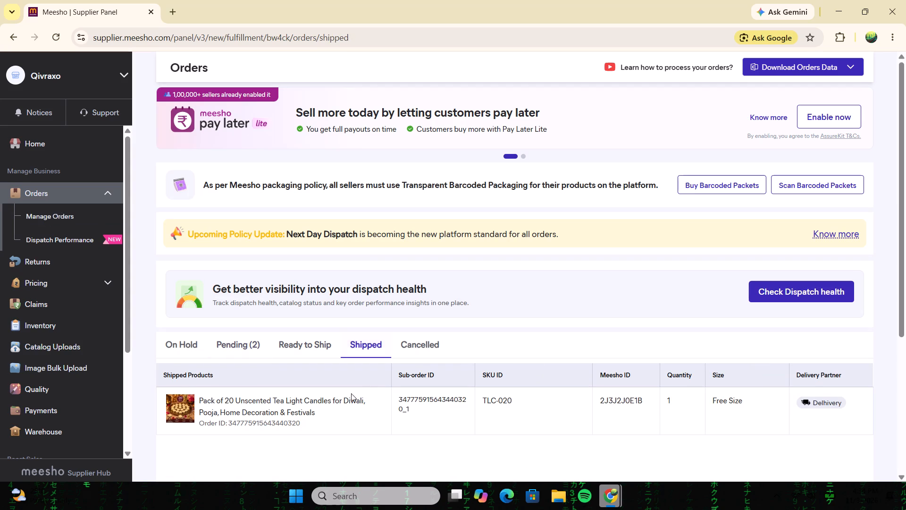
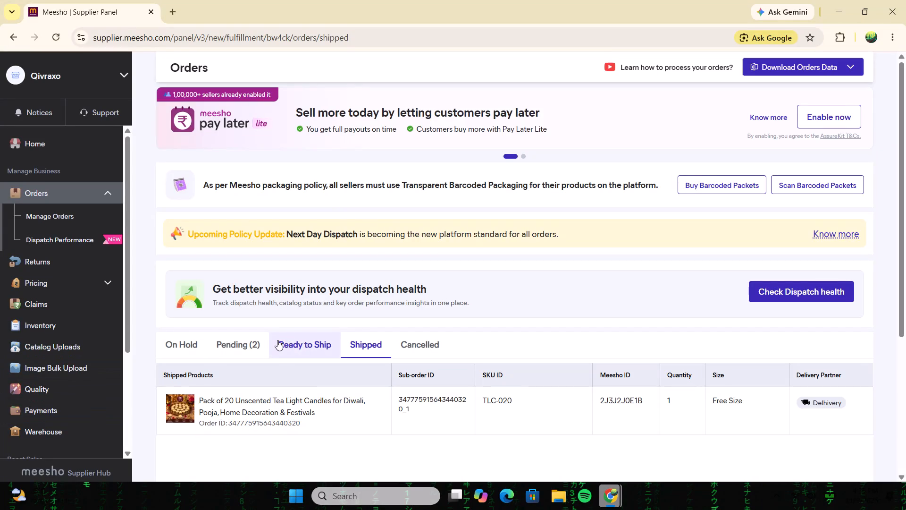
Show the pending orders and look through the products awaiting acceptance.
left_click(252, 345)
scroll(440, 282, "down", 3)
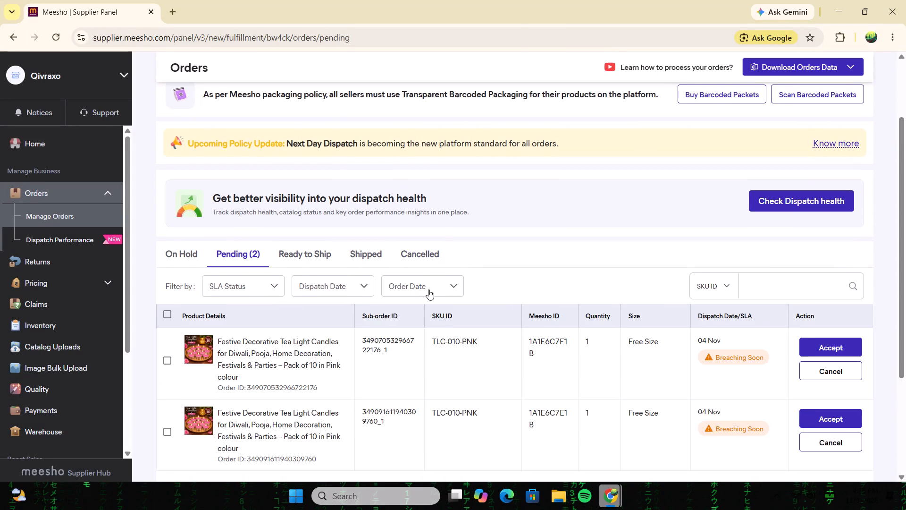
scroll(427, 292, "down", 1)
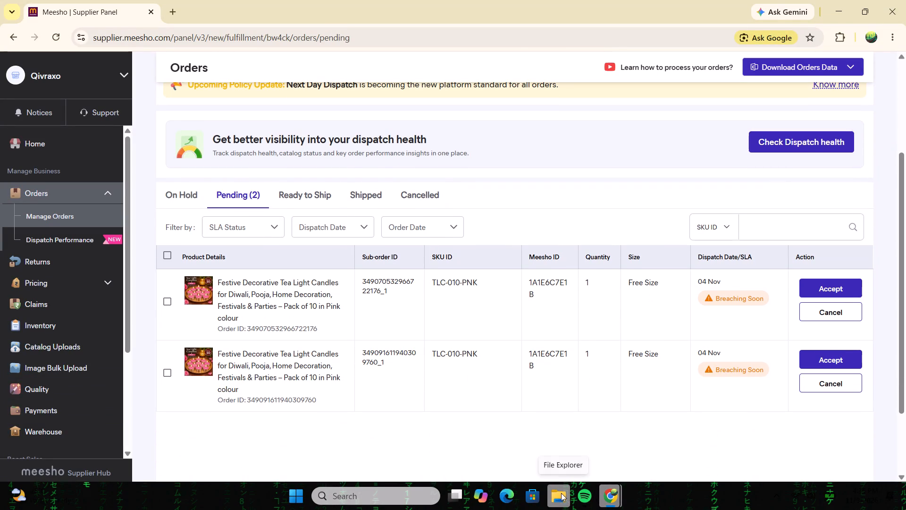
scroll(293, 311, "down", 3)
scroll(39, 436, "down", 3)
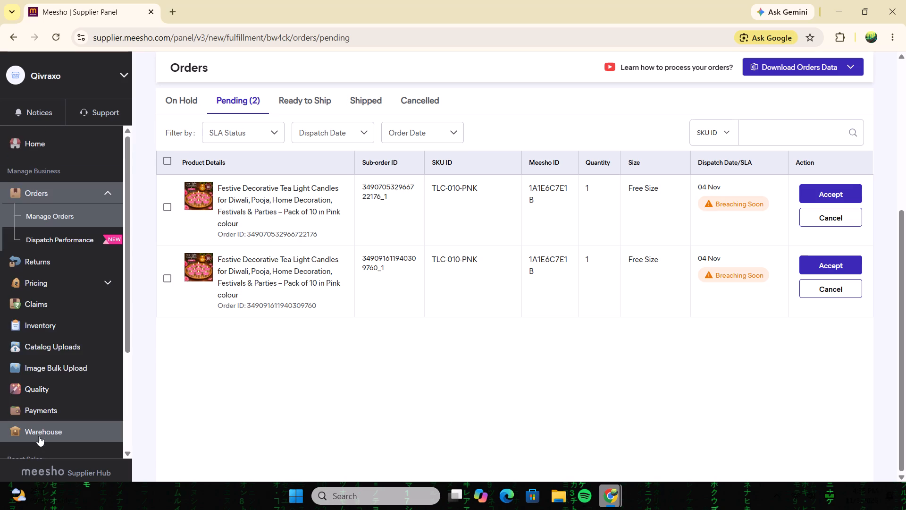
Open the Business Dashboard and examine the business overview and the performance of each product.
scroll(39, 436, "down", 2)
left_click(48, 454)
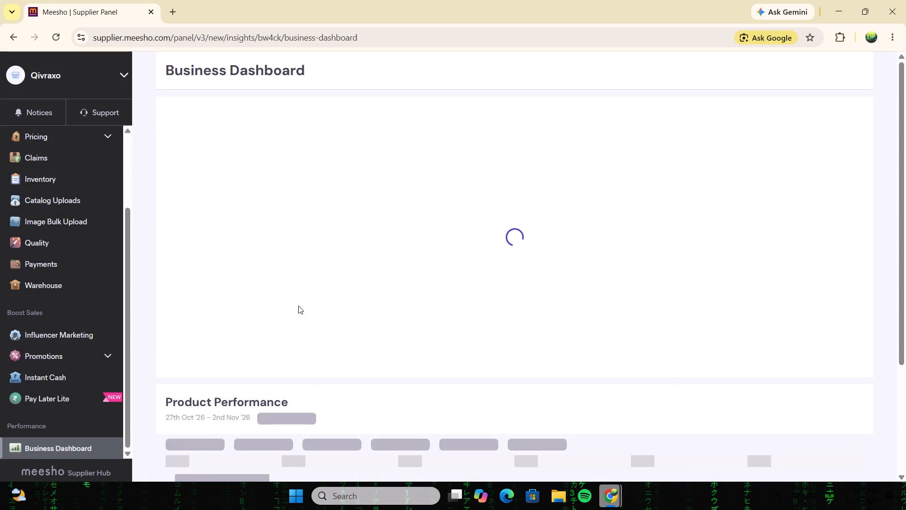
scroll(365, 302, "down", 1)
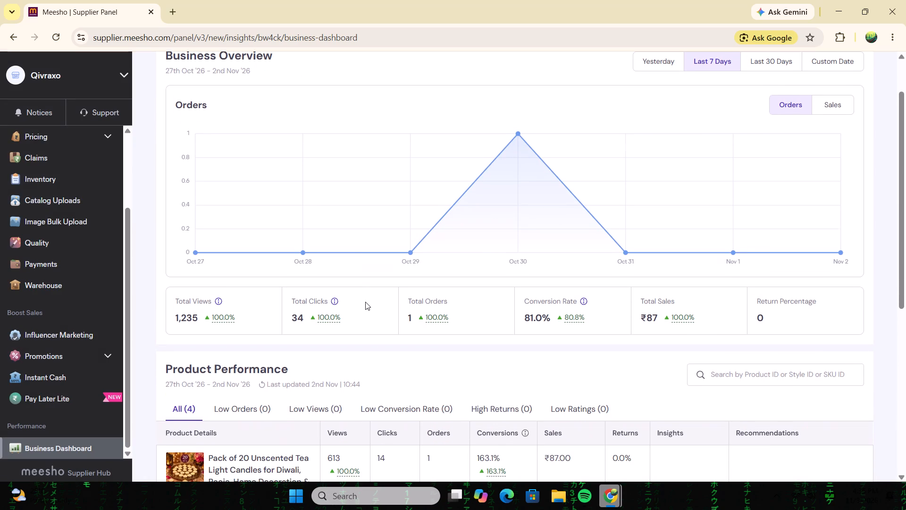
scroll(365, 302, "down", 1)
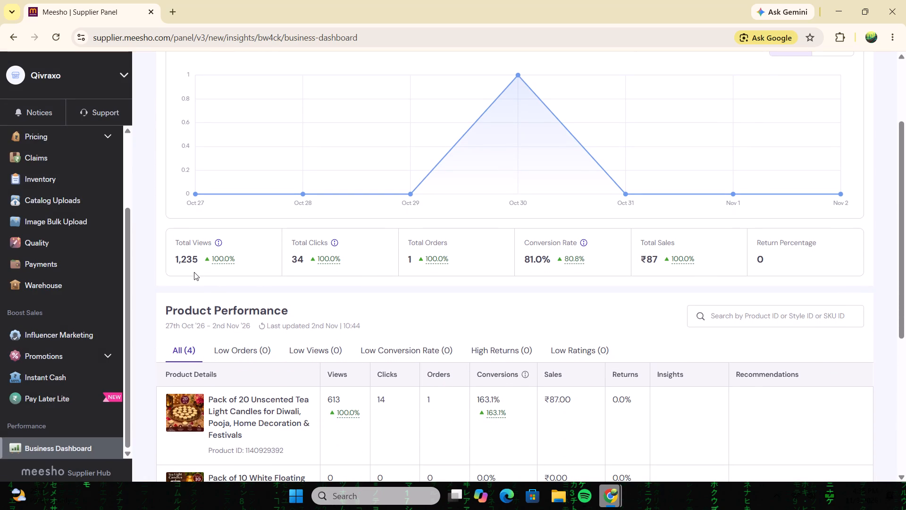
scroll(310, 274, "down", 4)
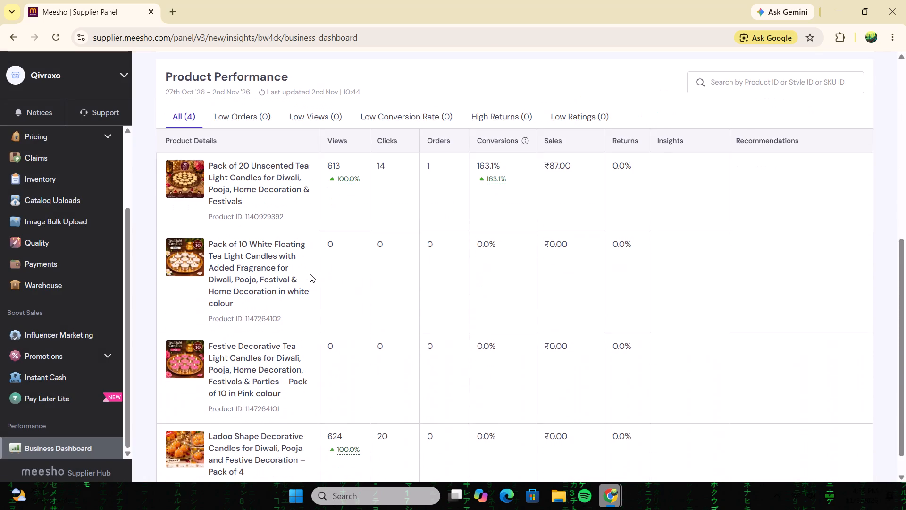
scroll(310, 274, "down", 2)
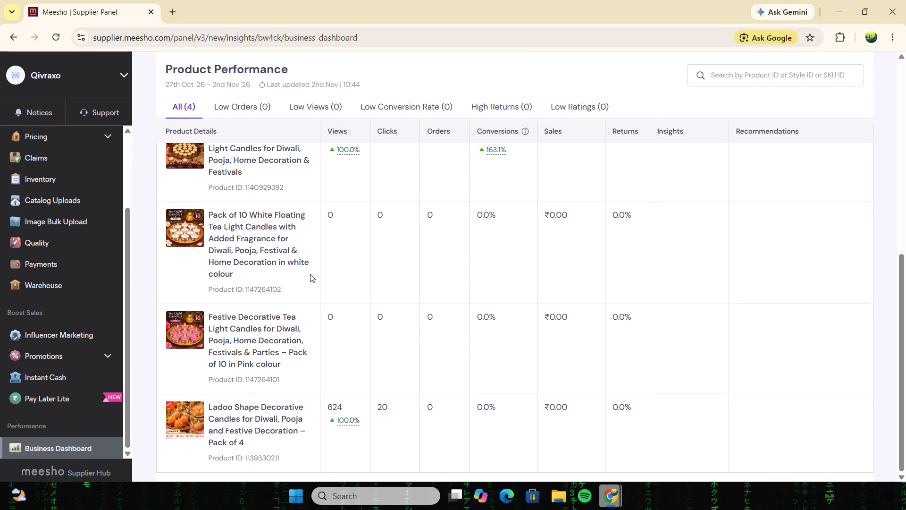
scroll(279, 435, "up", 4)
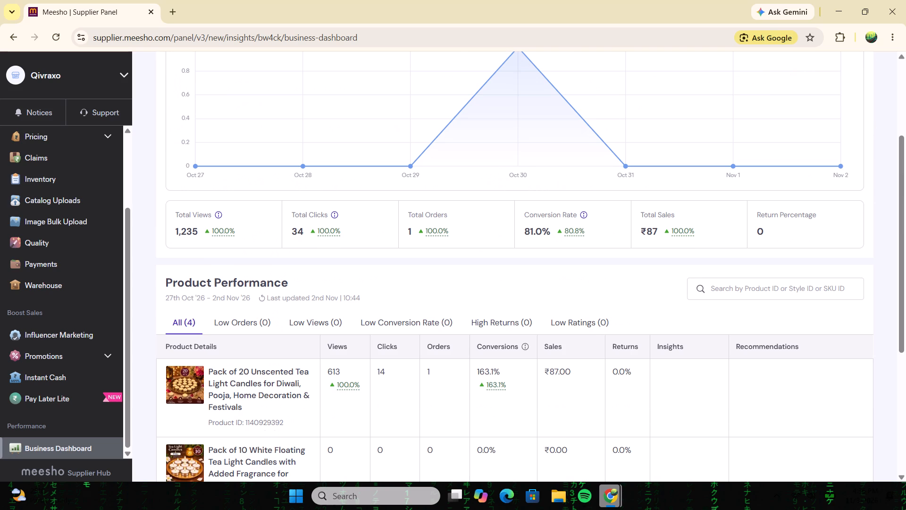
scroll(306, 391, "up", 3)
scroll(308, 390, "down", 4)
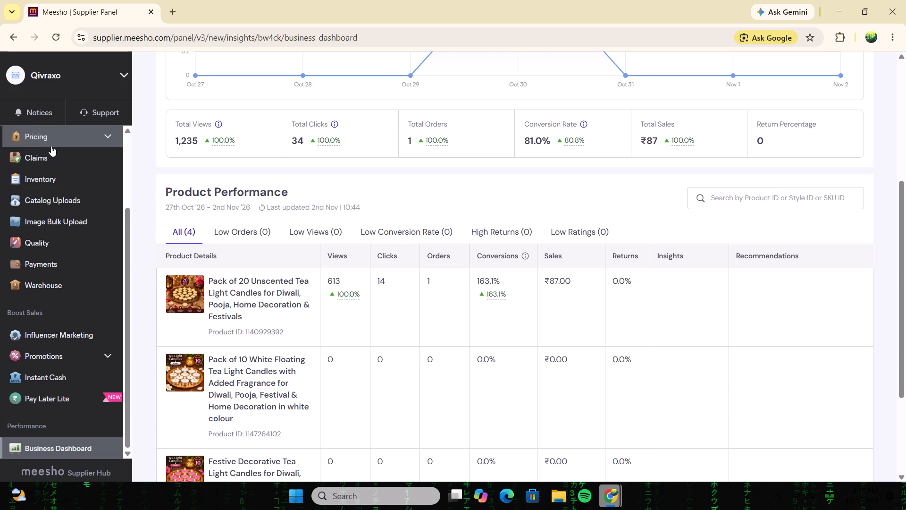
Open the Pricing page and review the current and recommended customer prices of all products.
left_click(78, 136)
left_click(78, 136)
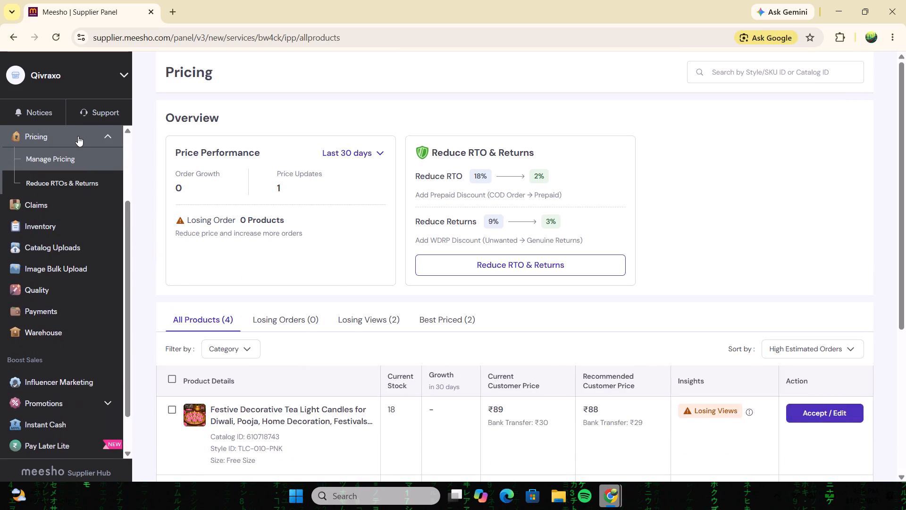
scroll(276, 263, "down", 3)
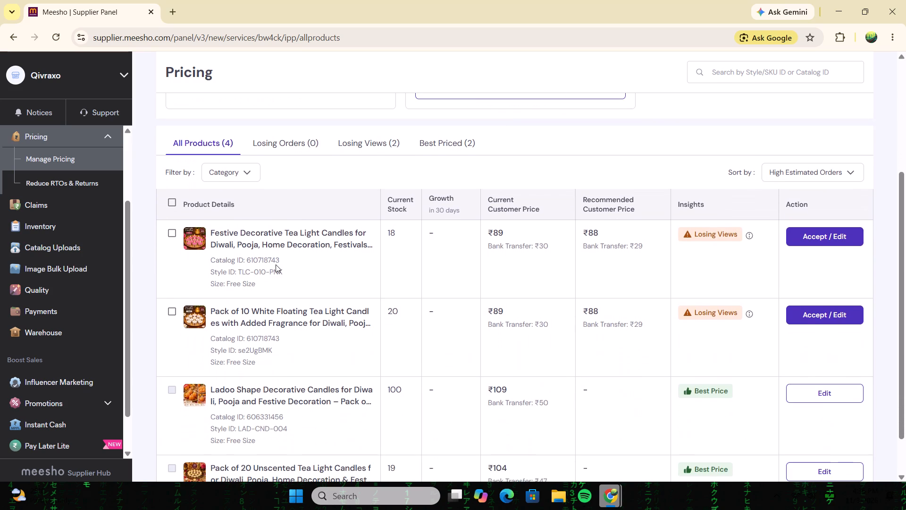
scroll(276, 264, "down", 1)
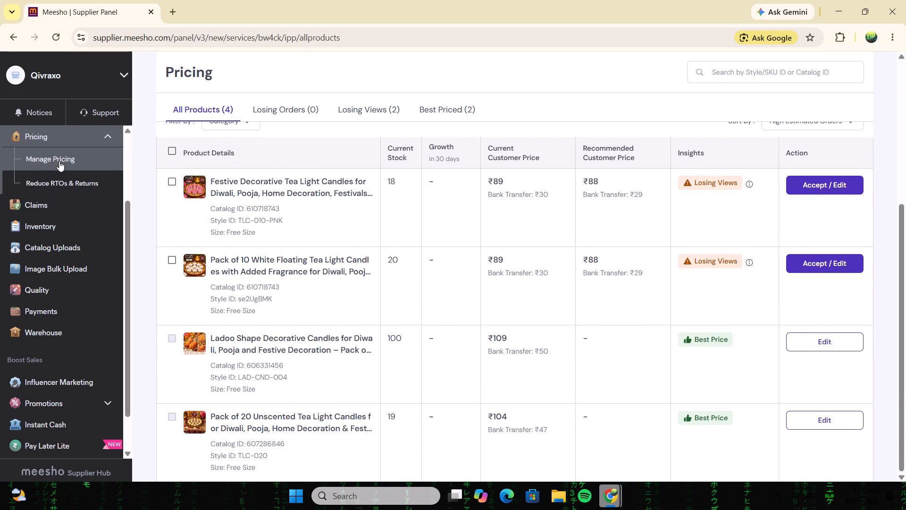
Collapse the Pricing section and open the Claims page.
left_click(69, 139)
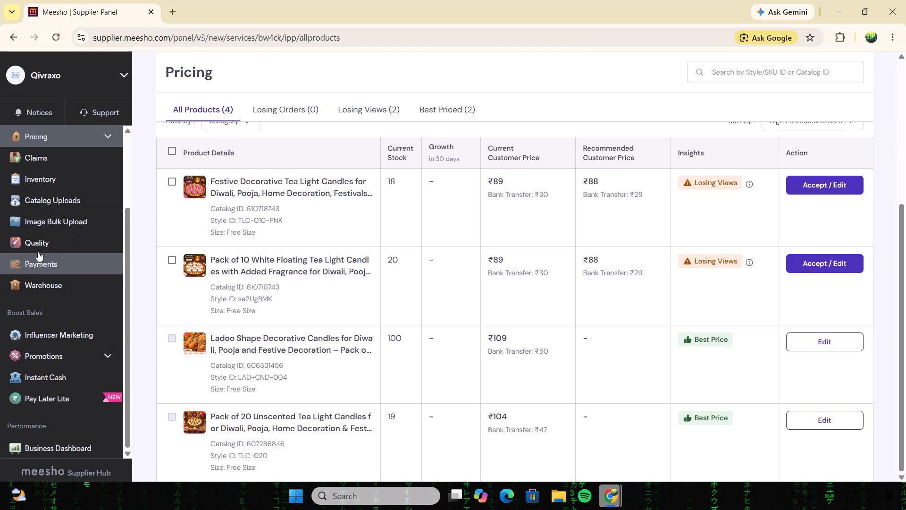
left_click(40, 155)
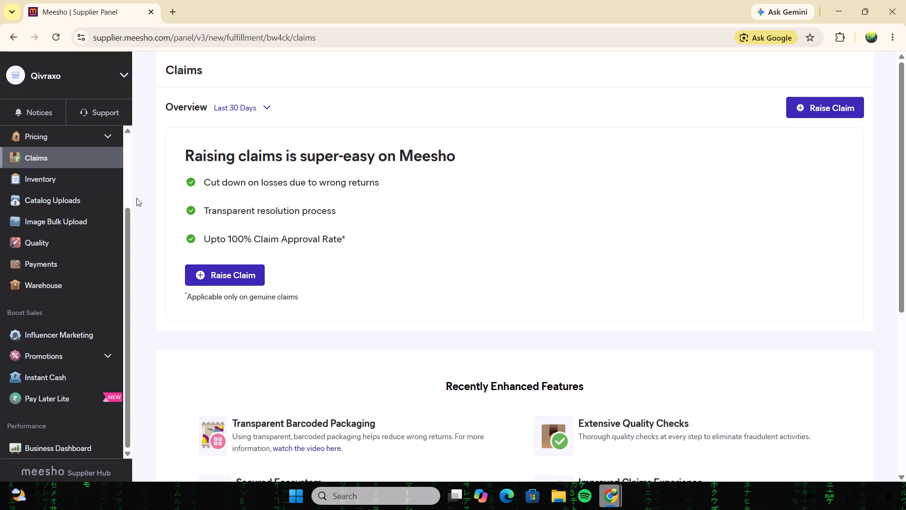
Go back to the Pricing page and collapse its section in the navigation.
left_click(47, 136)
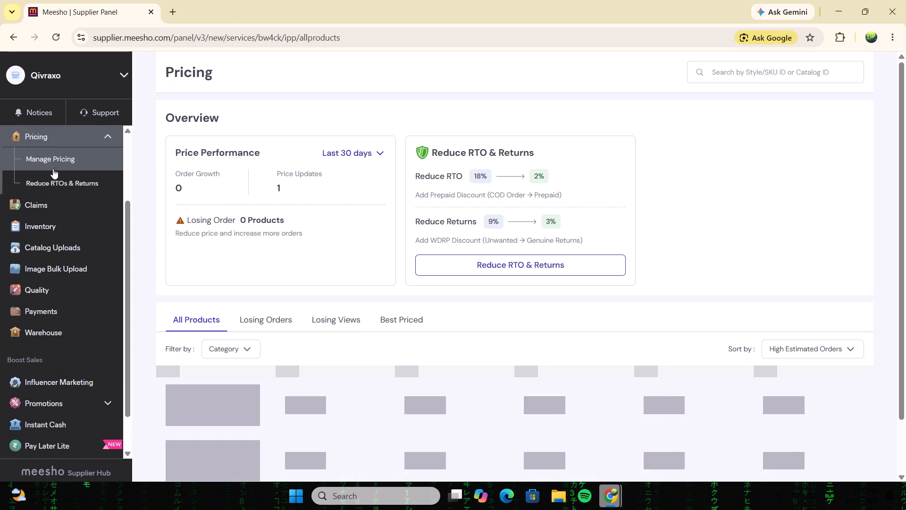
scroll(251, 227, "down", 3)
left_click(60, 129)
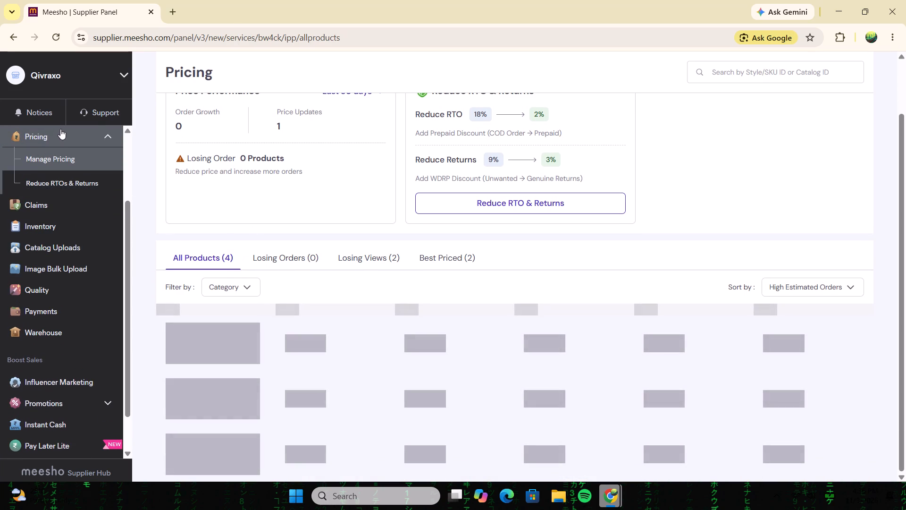
Open the Inventory page.
left_click(46, 179)
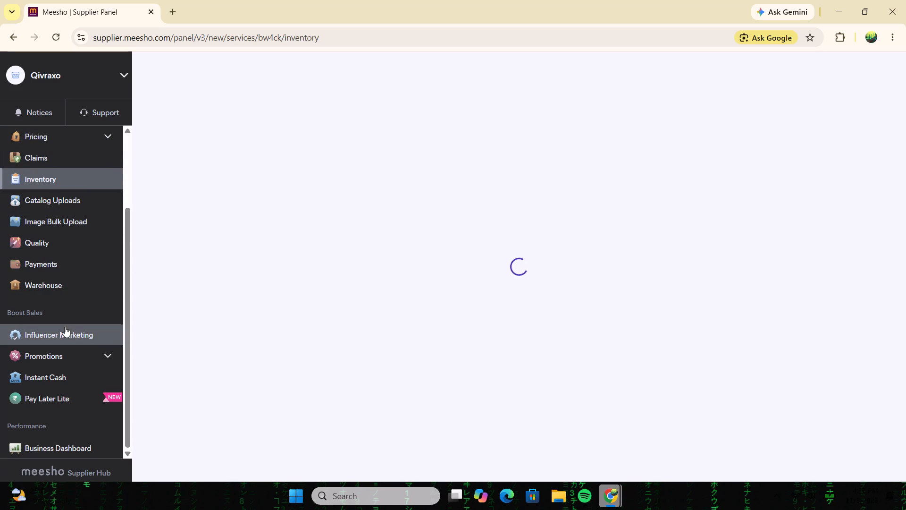
Return to the Pricing page and look at the price performance overview and the product list.
left_click(45, 140)
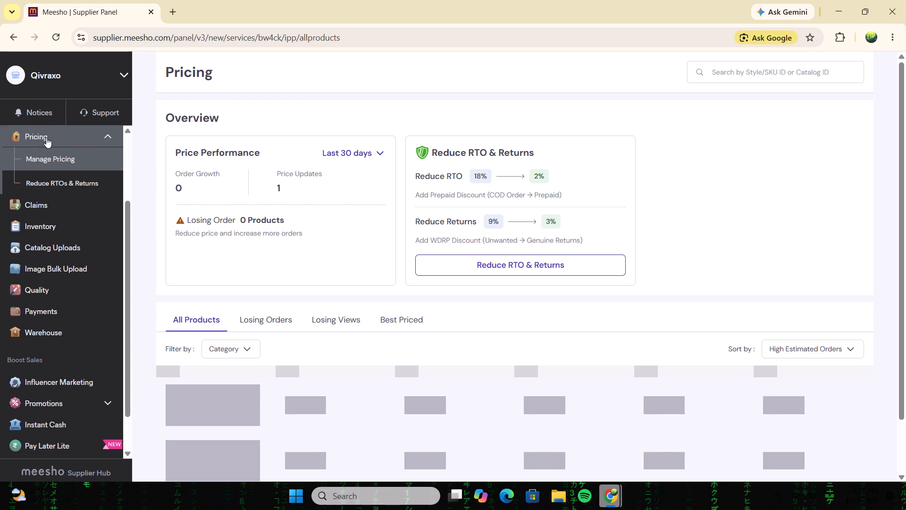
scroll(487, 180, "down", 3)
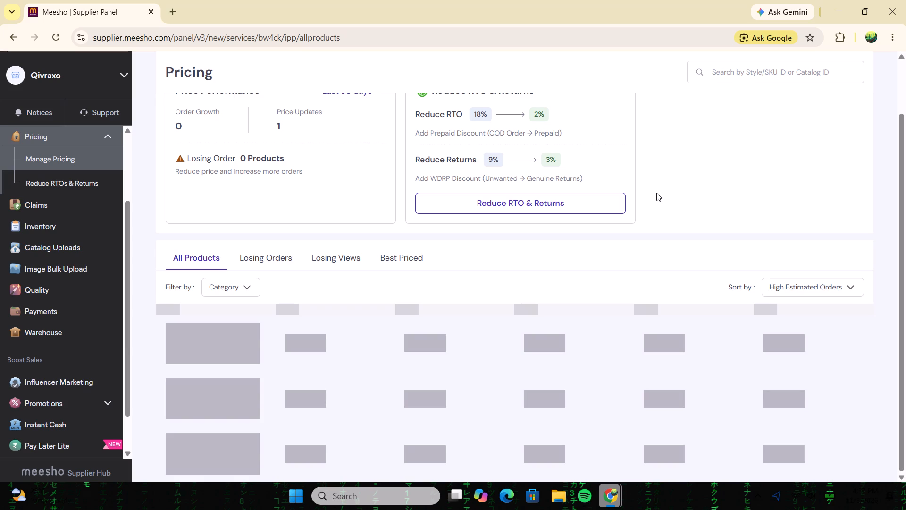
scroll(768, 201, "down", 2)
scroll(537, 246, "down", 1)
Check the Wi-Fi connection in the Windows quick settings and return to the browser.
left_click(823, 498)
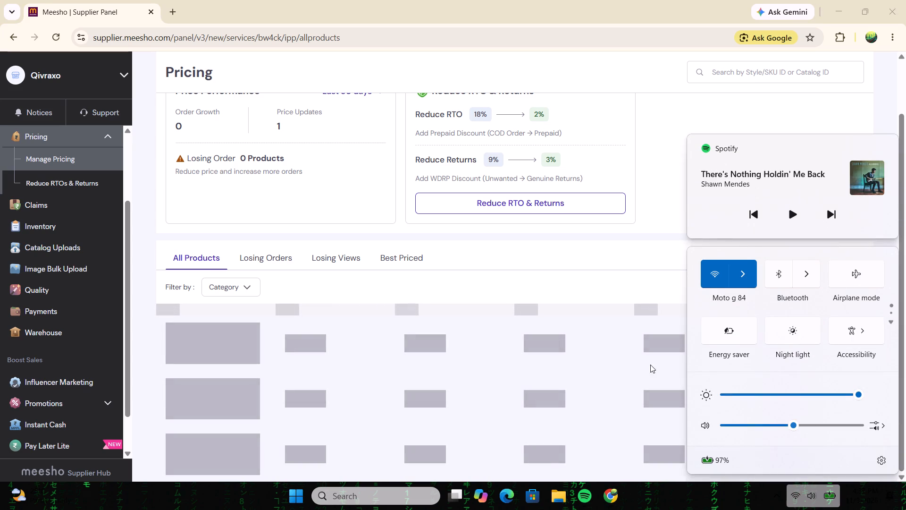
left_click(688, 117)
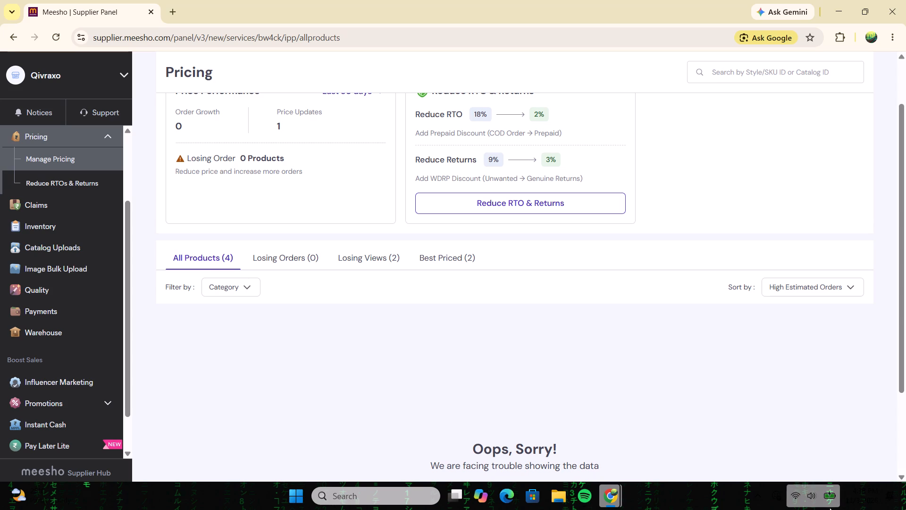
left_click(830, 508)
left_click(456, 340)
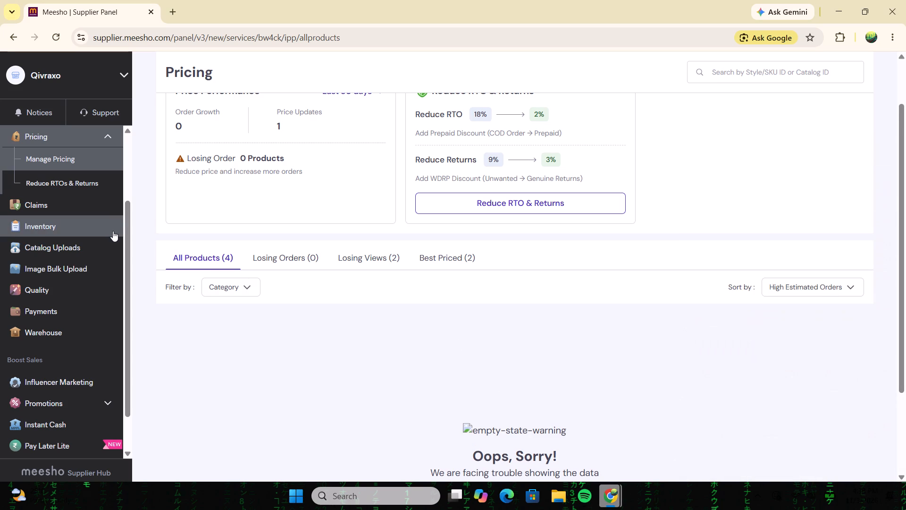
Replace the supplier panel tab with a new one, search Google for meesho seller and open the Meesho Supplier site.
left_click(172, 14)
left_click(147, 10)
left_click(289, 206)
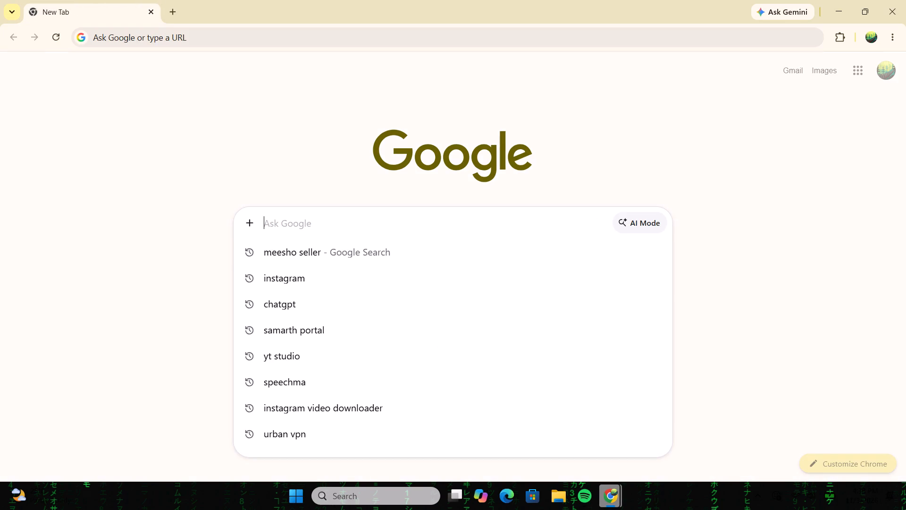
left_click(283, 255)
left_click(151, 186)
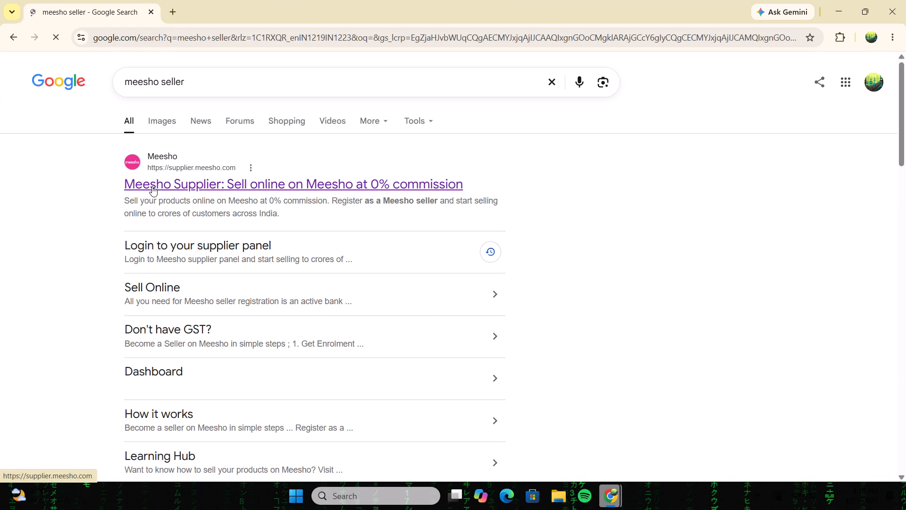
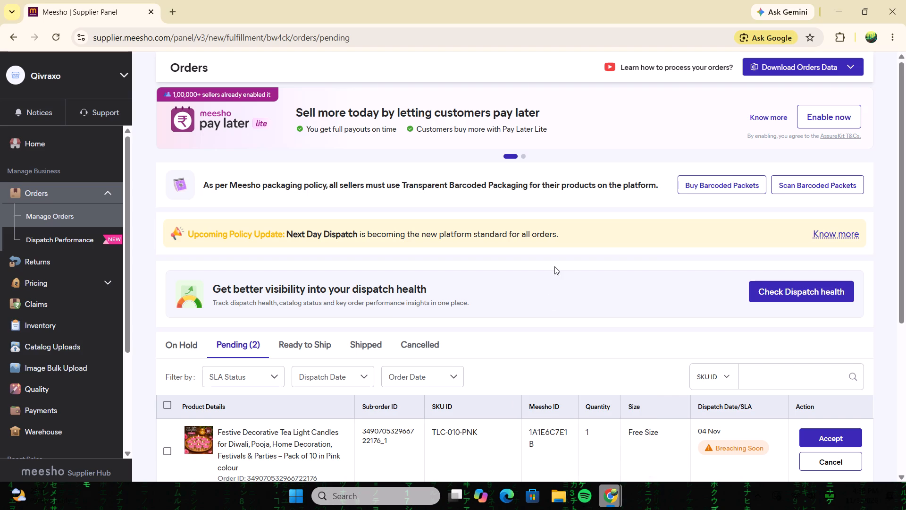
Look through the list of pending orders on the Orders page.
scroll(554, 273, "down", 3)
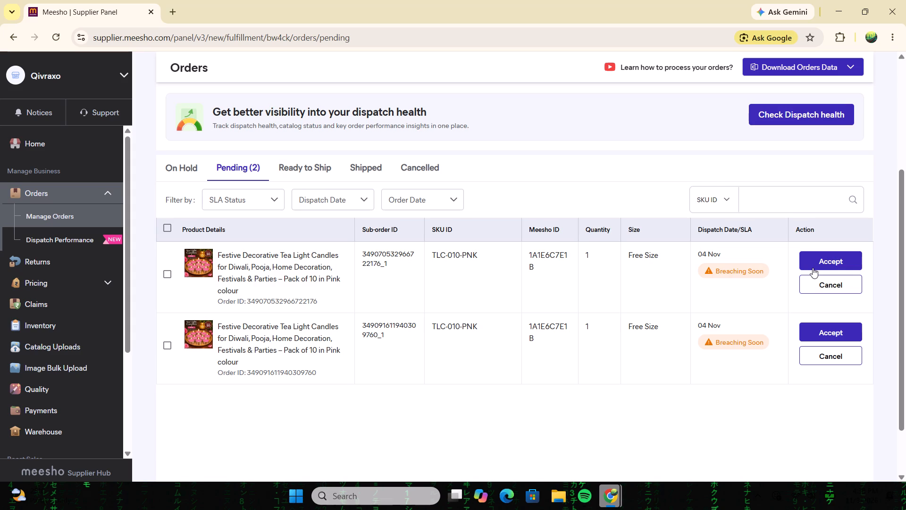
Switch to Spotify, lower the playback volume slightly and return to the orders page in the browser.
left_click(589, 495)
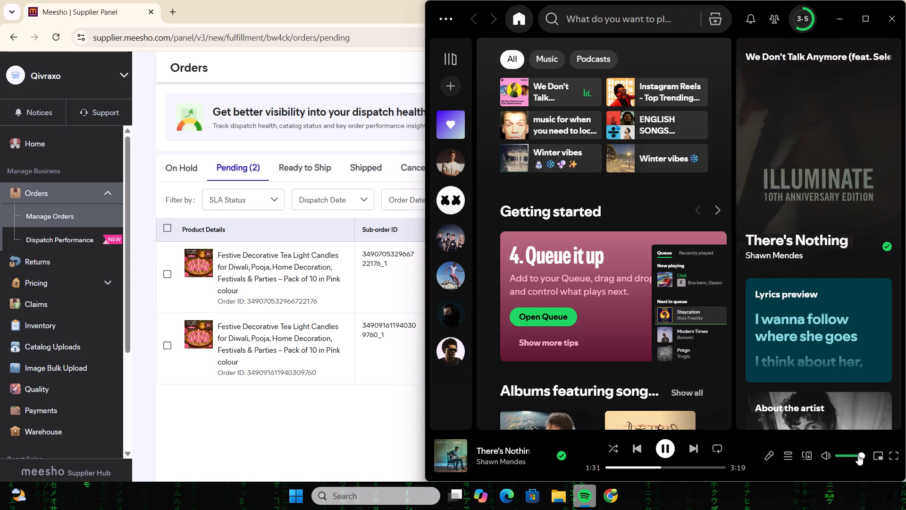
double_click(853, 456)
left_click(831, 10)
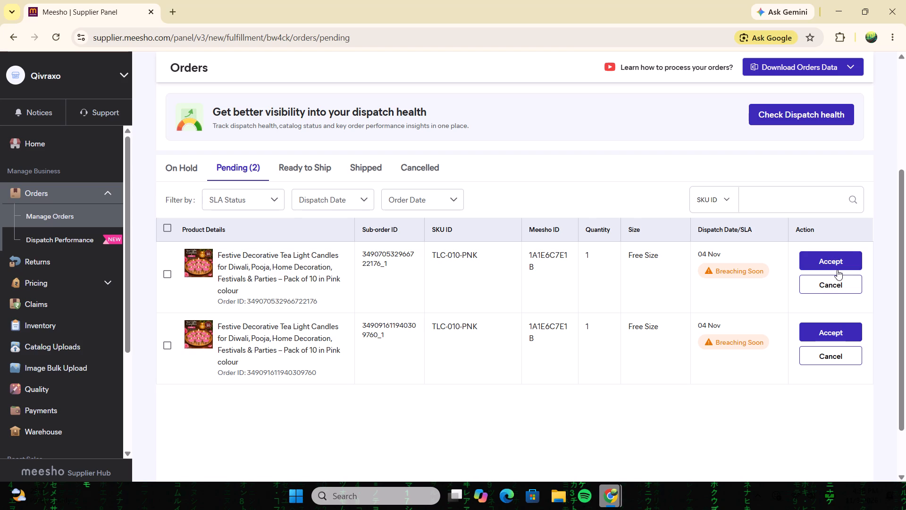
Accept the first pending order for the pink Festive Decorative Tea Light Candles and confirm the acceptance.
left_click(846, 266)
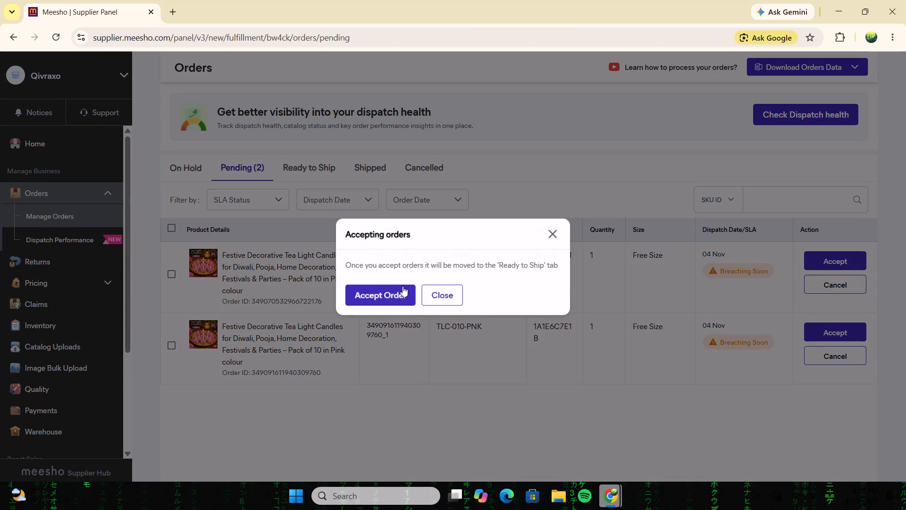
left_click(401, 287)
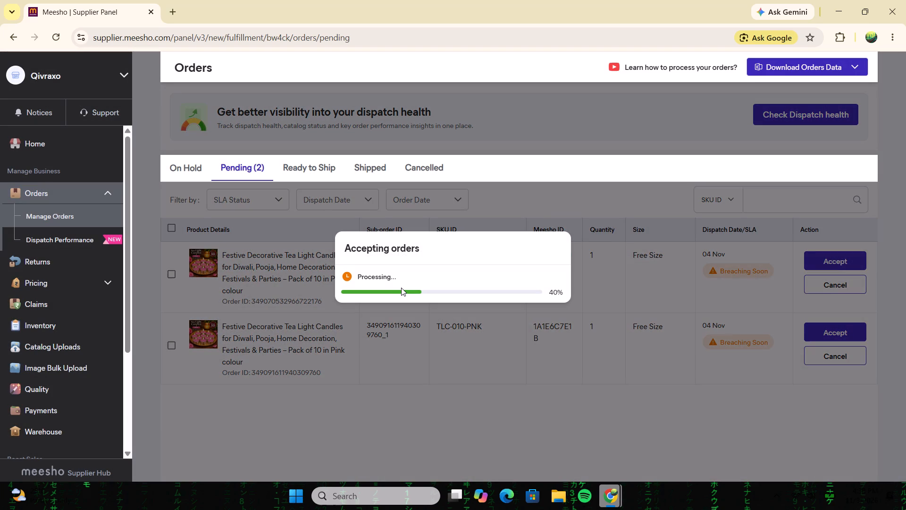
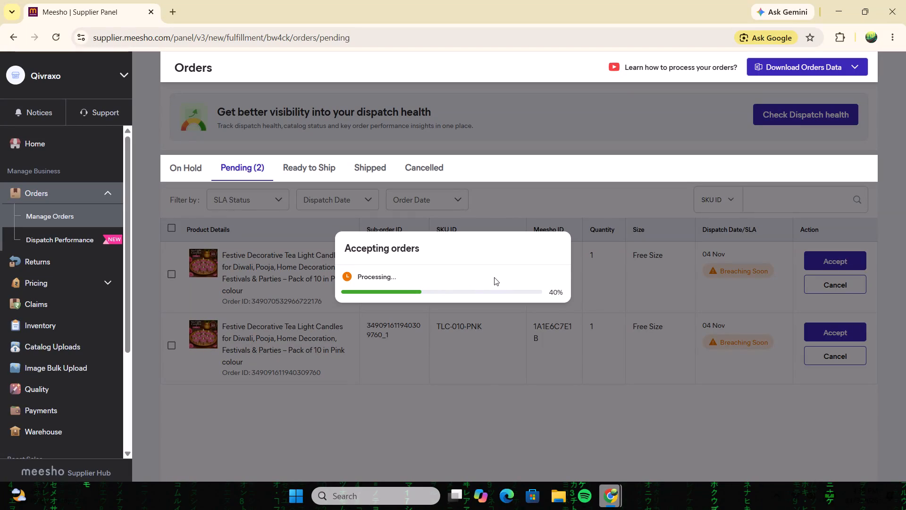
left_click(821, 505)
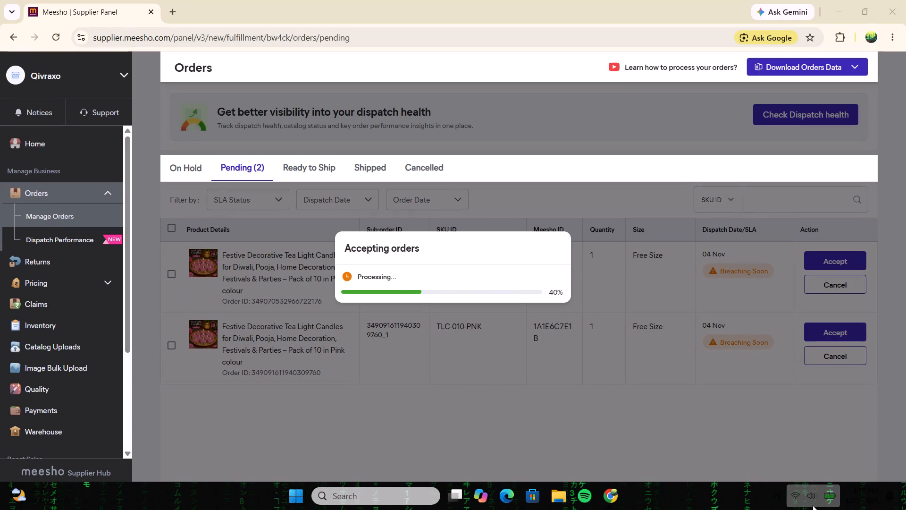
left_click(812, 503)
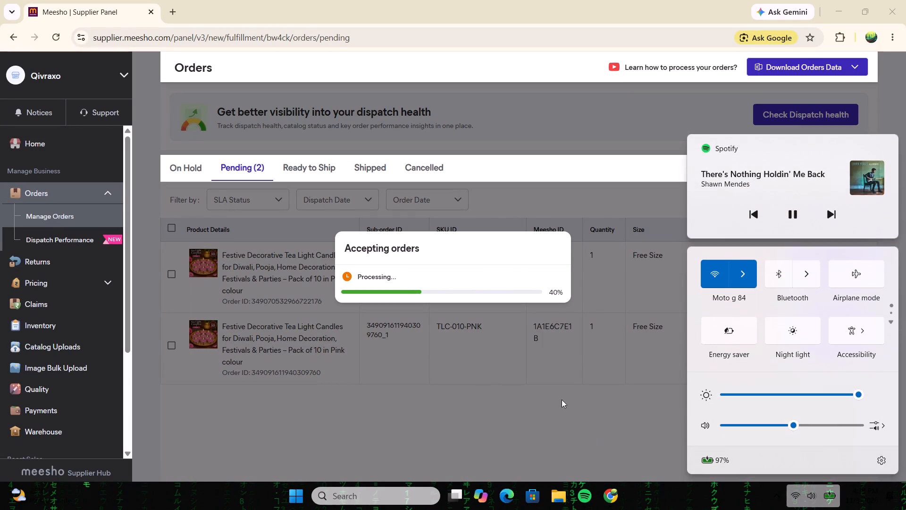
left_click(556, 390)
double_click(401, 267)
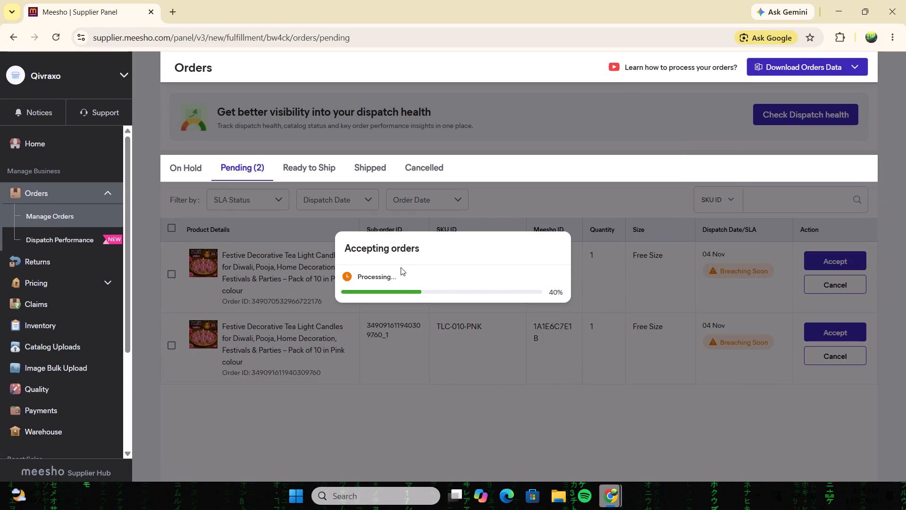
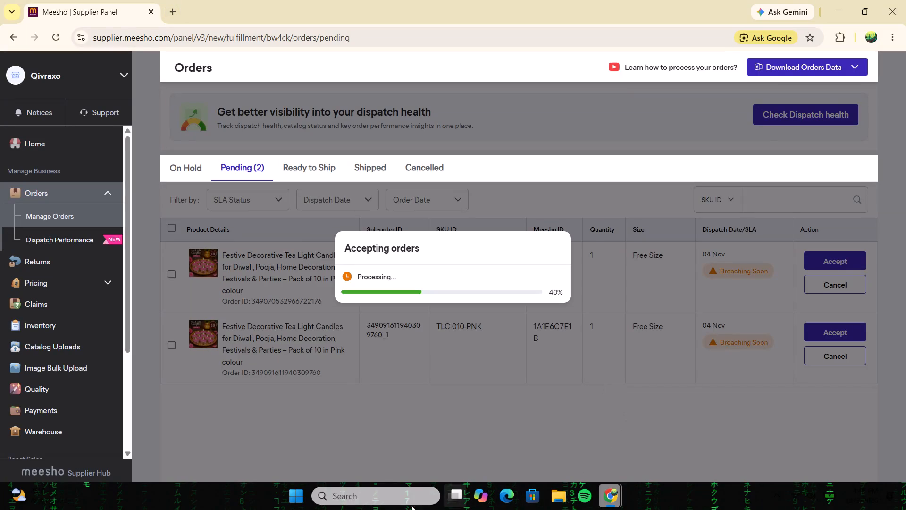
Open Windows search to pick another app from the recent searches.
left_click(402, 504)
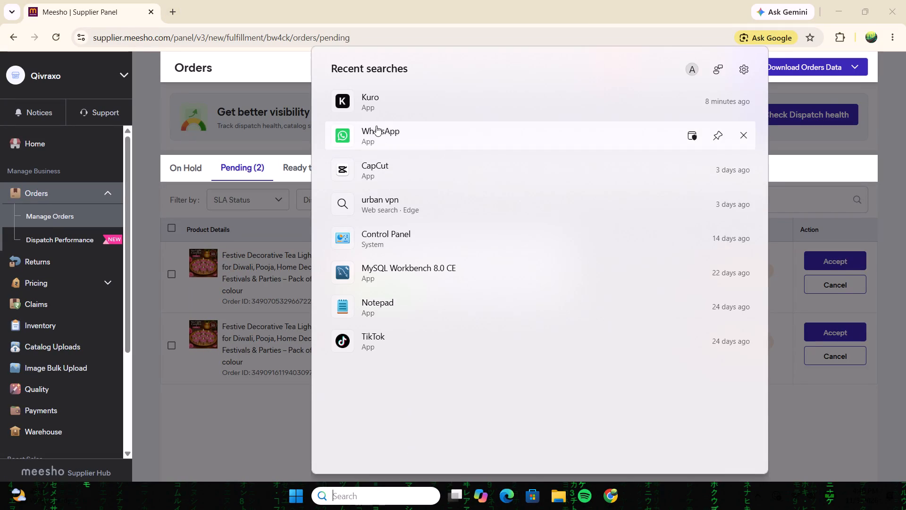
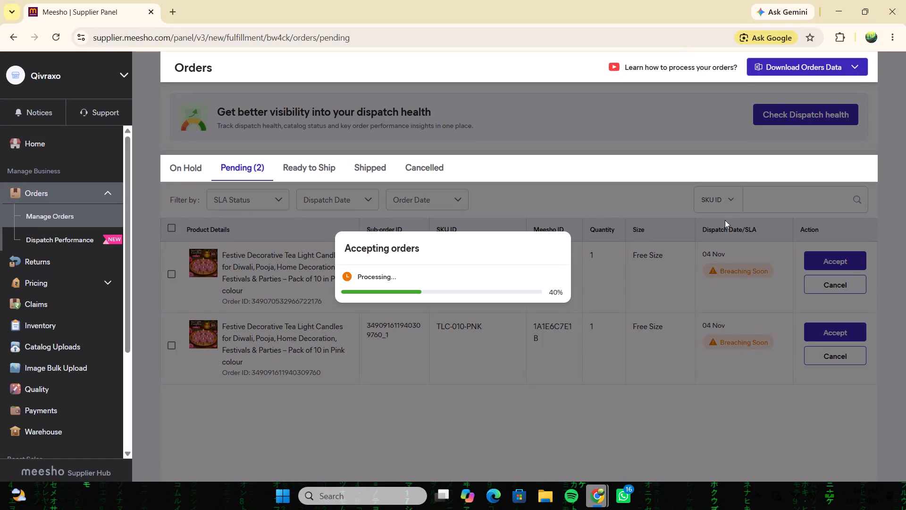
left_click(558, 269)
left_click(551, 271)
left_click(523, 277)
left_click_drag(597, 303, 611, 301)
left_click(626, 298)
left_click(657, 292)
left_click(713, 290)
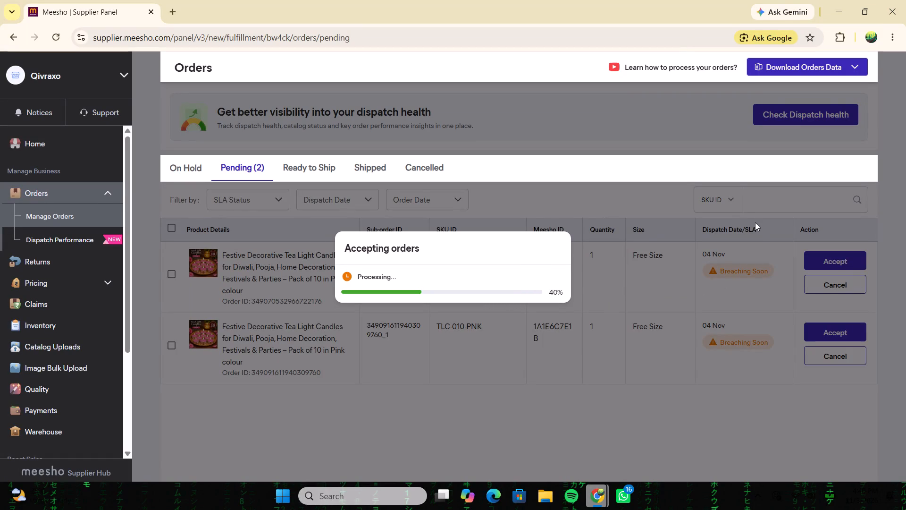
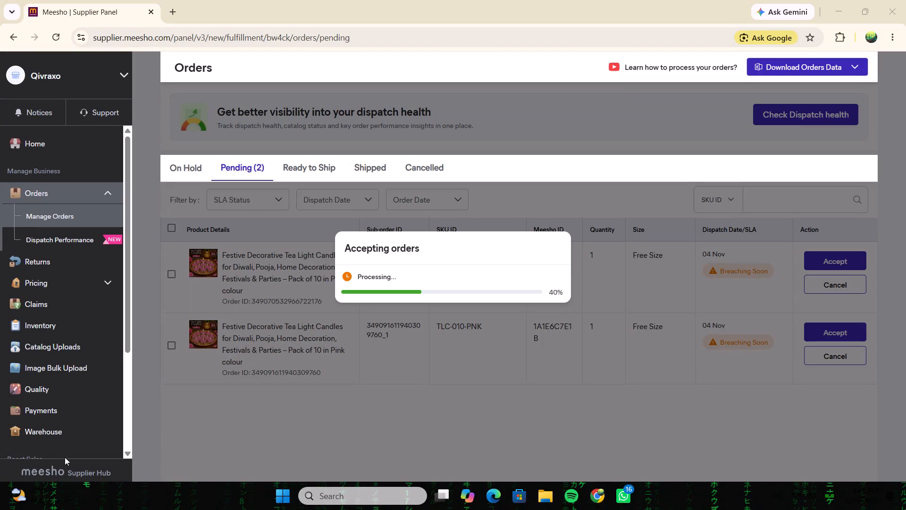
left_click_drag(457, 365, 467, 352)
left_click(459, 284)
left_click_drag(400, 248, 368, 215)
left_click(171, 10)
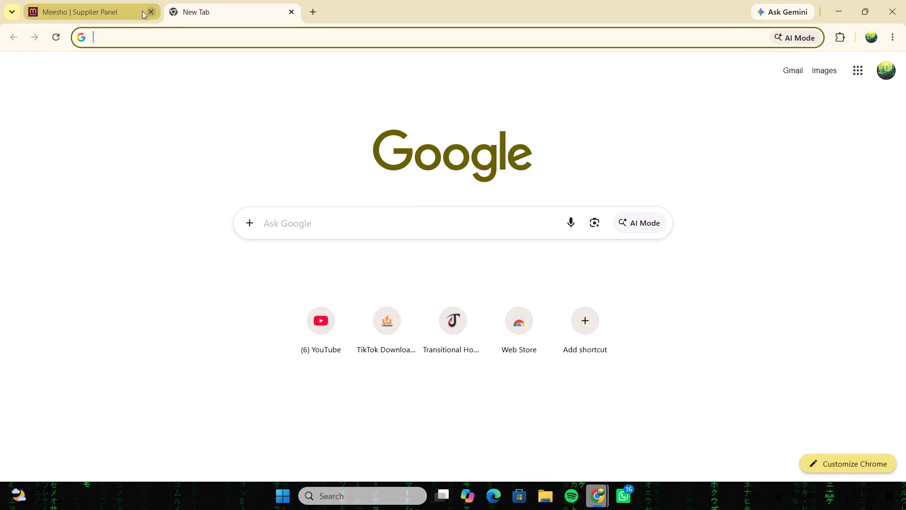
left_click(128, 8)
Reload the pending orders page and acknowledge the acceptance of the first tea light candle order.
left_click(57, 35)
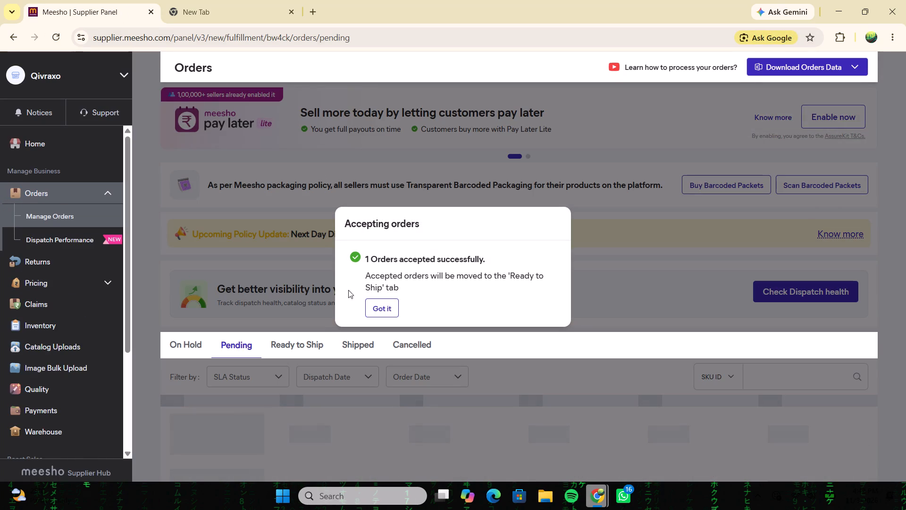
left_click(386, 310)
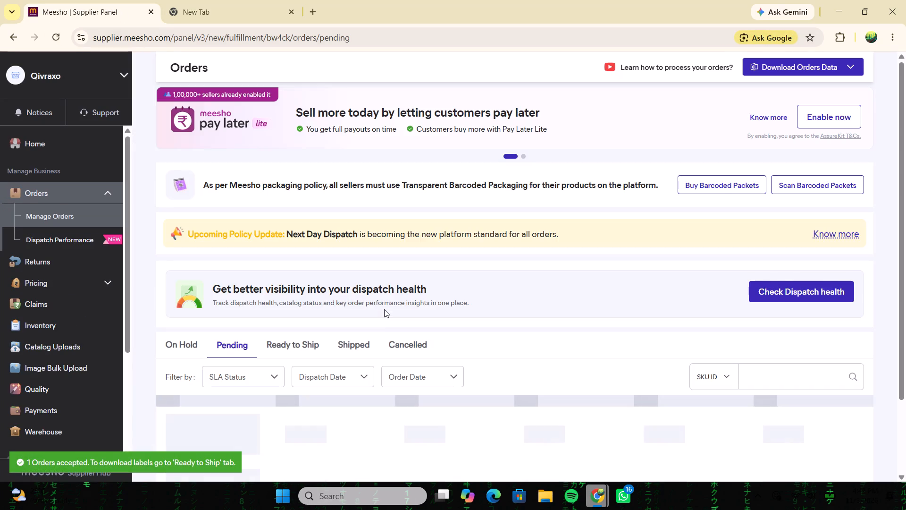
Download the shipping label for the accepted tea light candle order from Ready to Ship, including its manifest.
scroll(381, 309, "down", 3)
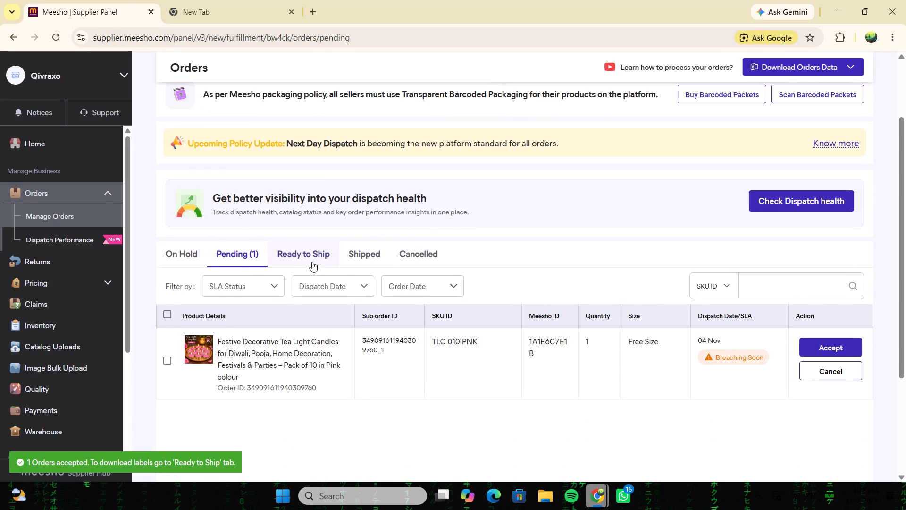
left_click(310, 255)
scroll(531, 349, "down", 2)
scroll(570, 346, "down", 1)
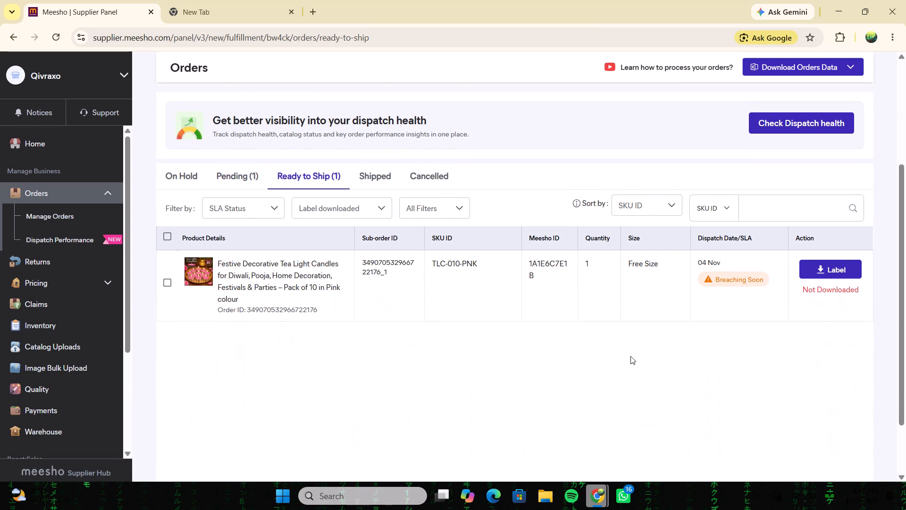
left_click(829, 261)
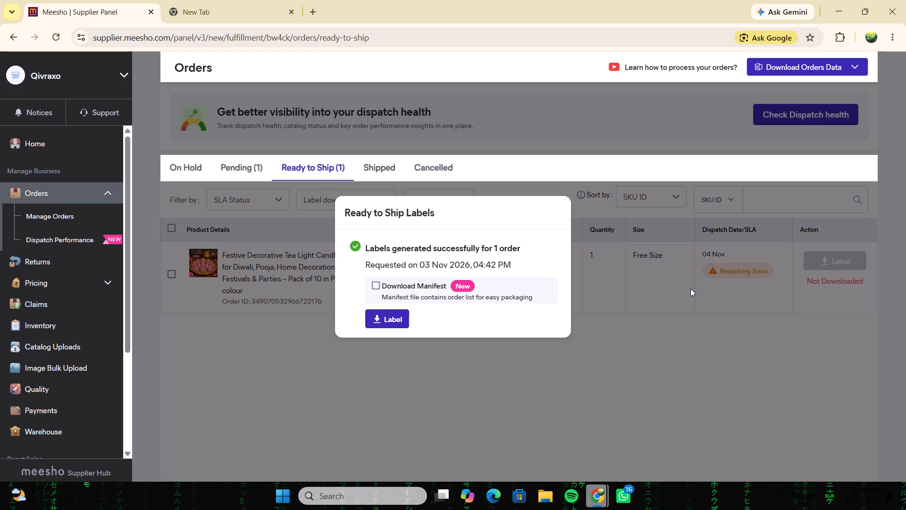
left_click(380, 286)
left_click(378, 314)
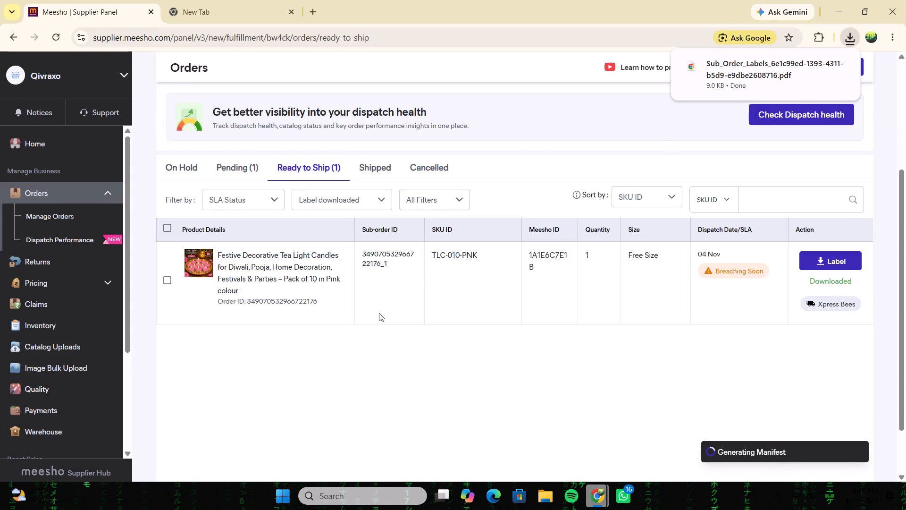
Open the downloaded label PDF and examine the delivery, product and invoice details.
left_click(737, 82)
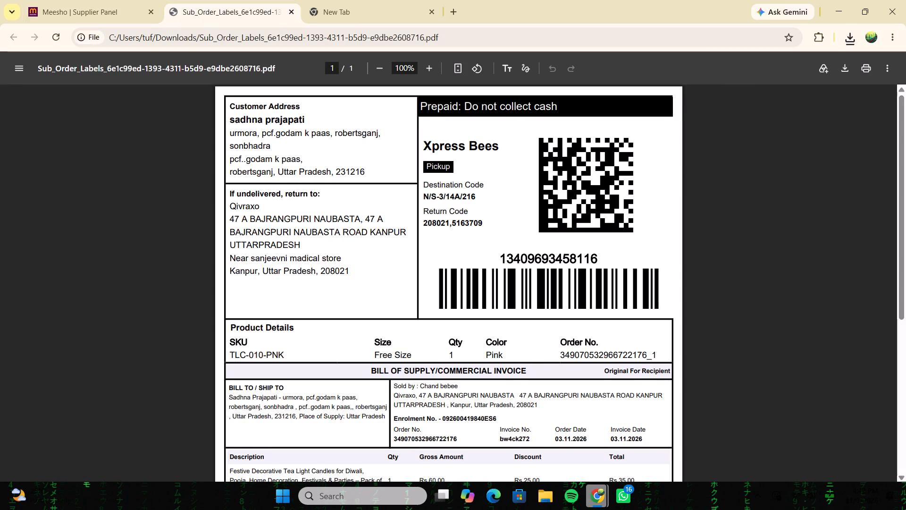
scroll(498, 137, "down", 3)
scroll(498, 137, "up", 4)
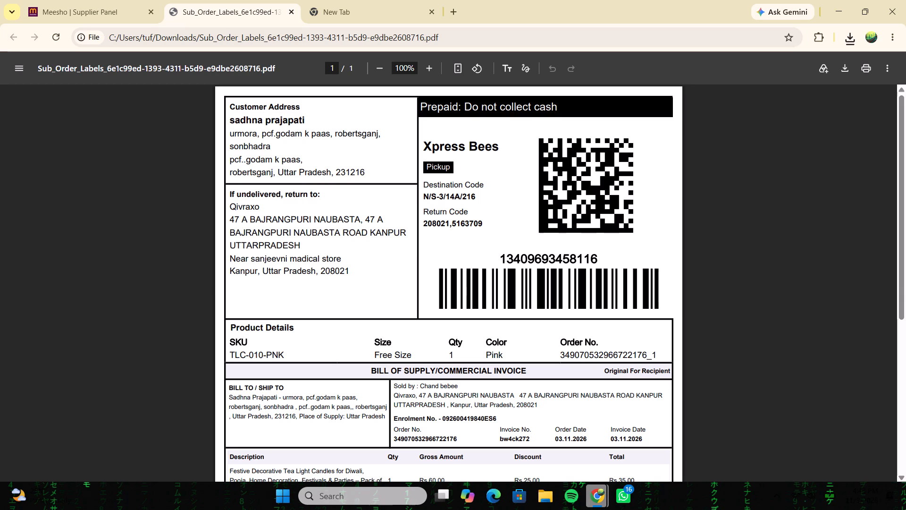
scroll(336, 235, "down", 3)
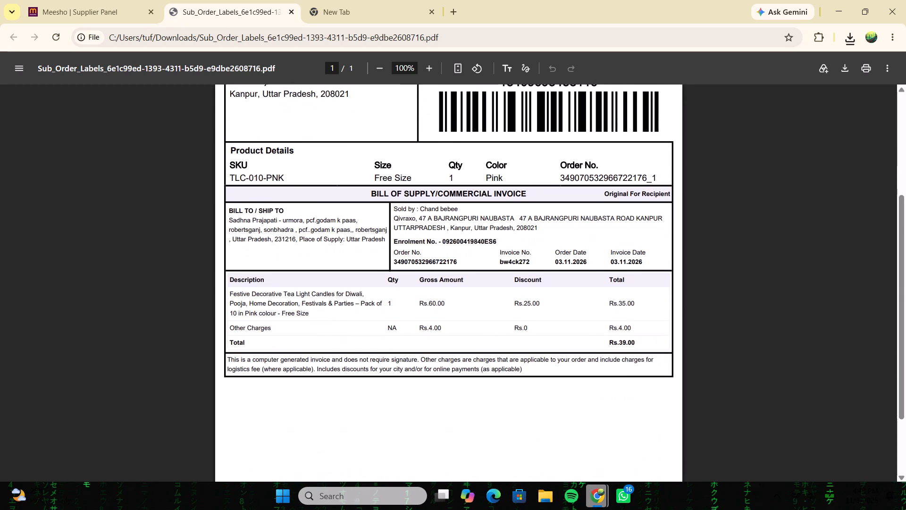
scroll(336, 235, "down", 1)
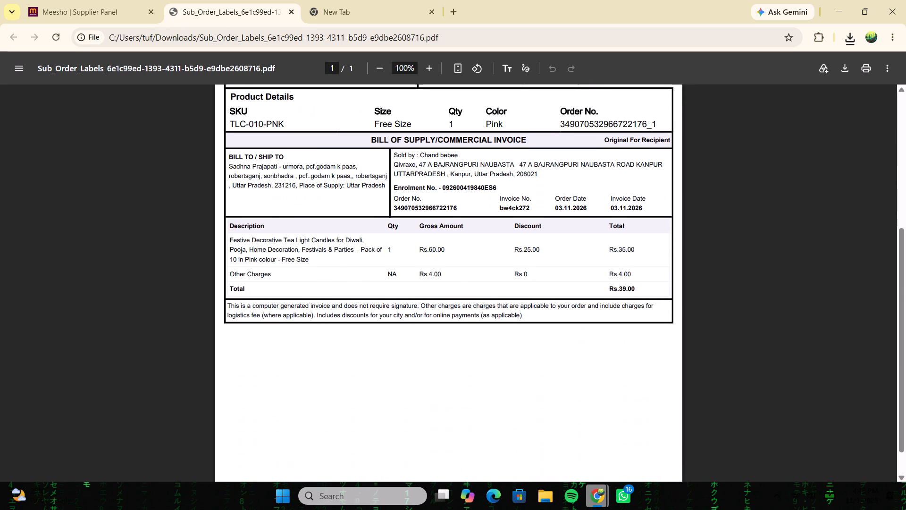
scroll(336, 235, "up", 3)
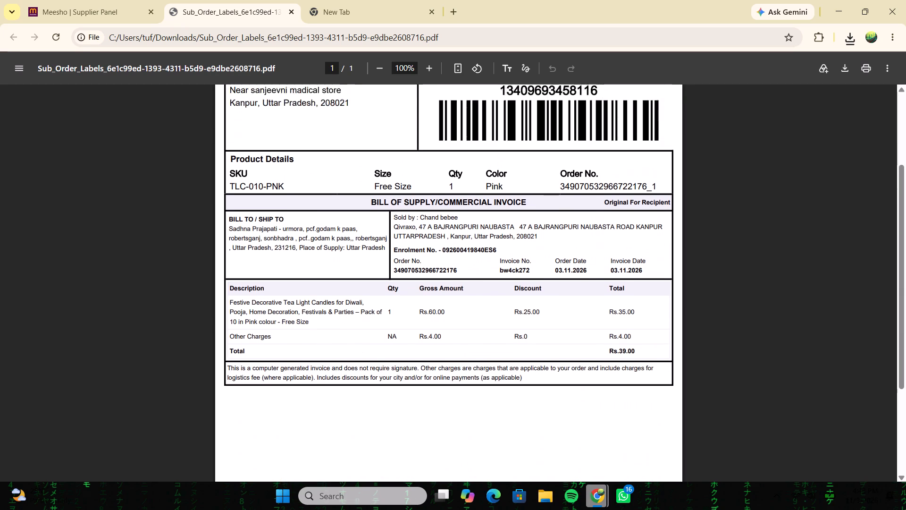
scroll(336, 235, "up", 2)
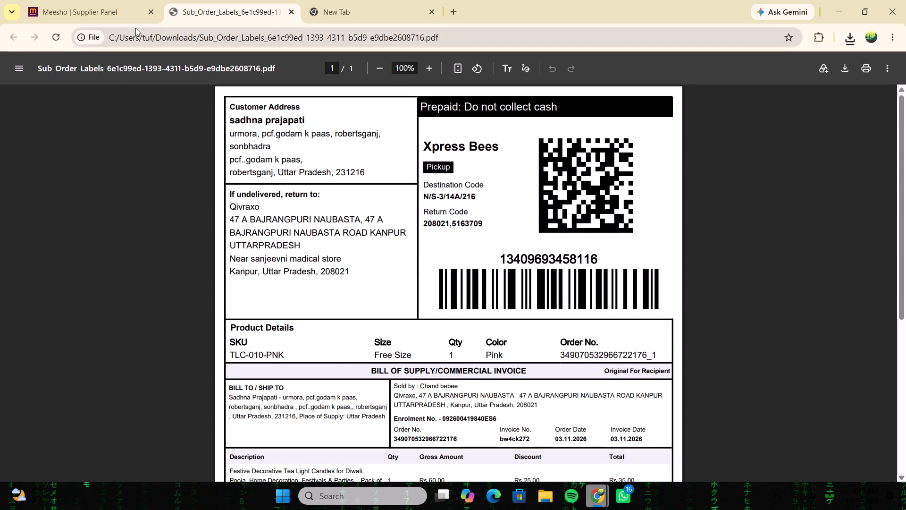
Return to the supplier panel and accept the remaining pending tea light candle order.
left_click(110, 12)
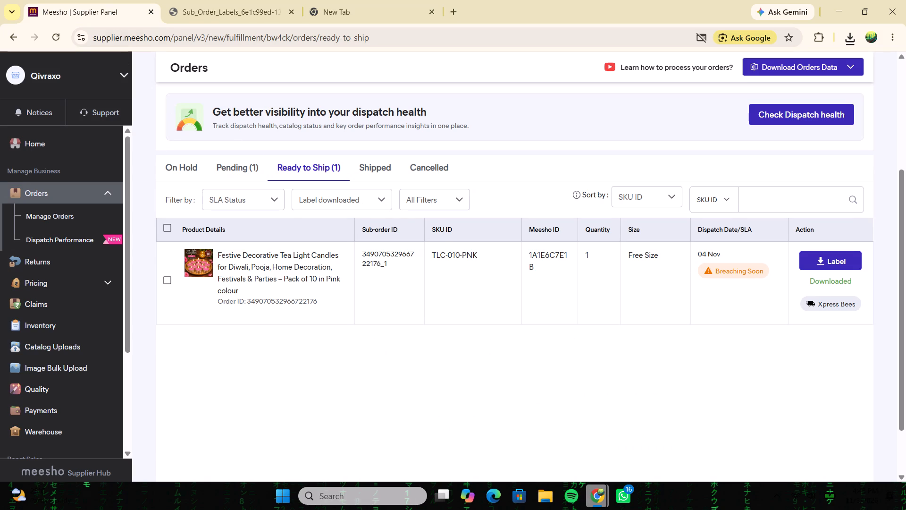
left_click(219, 169)
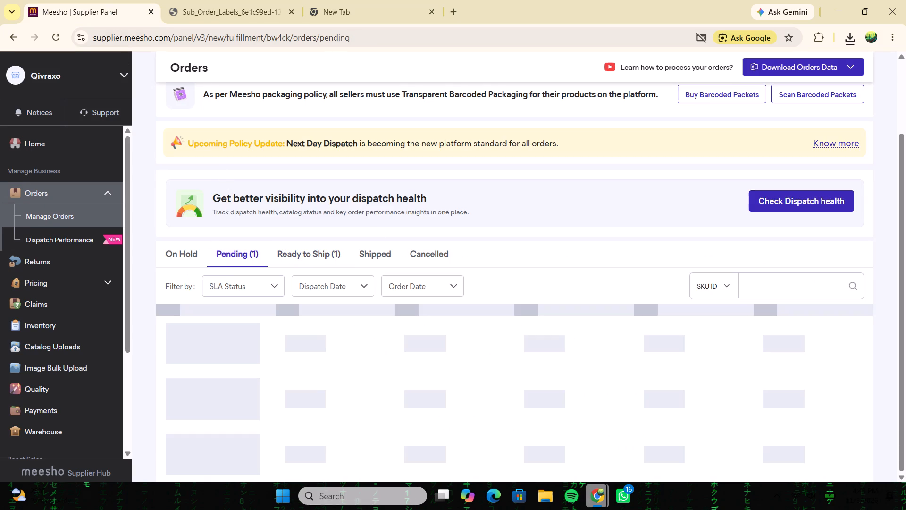
left_click(832, 262)
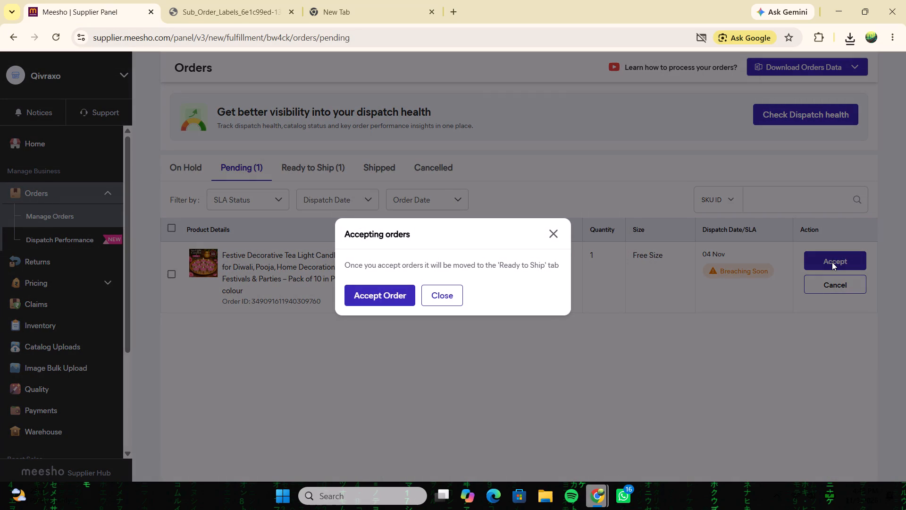
left_click(373, 292)
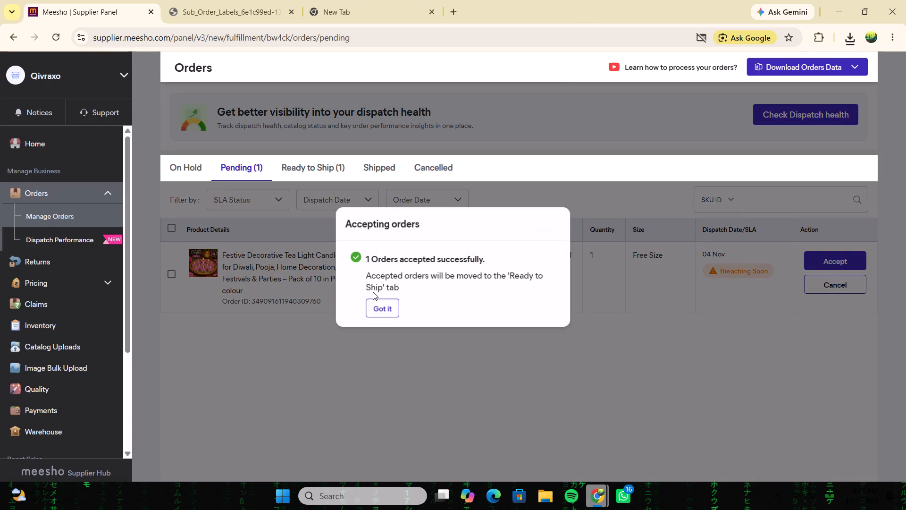
left_click(373, 308)
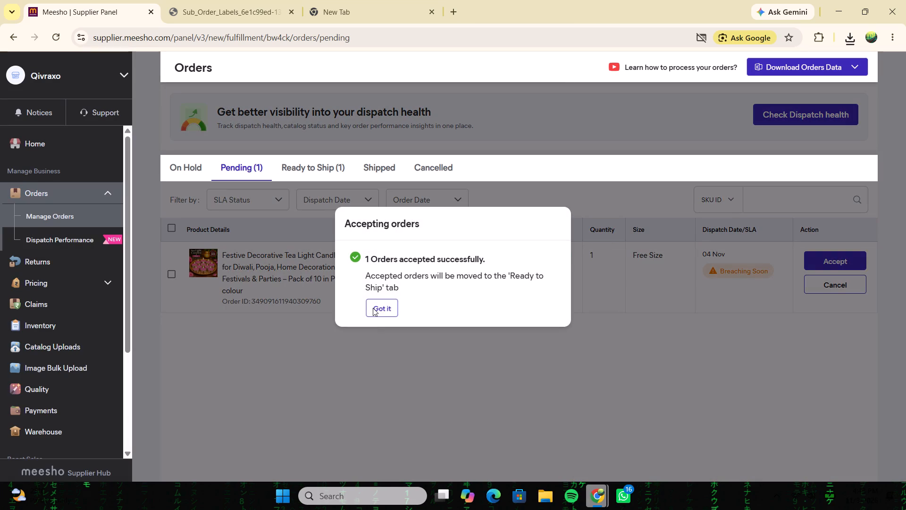
left_click(386, 309)
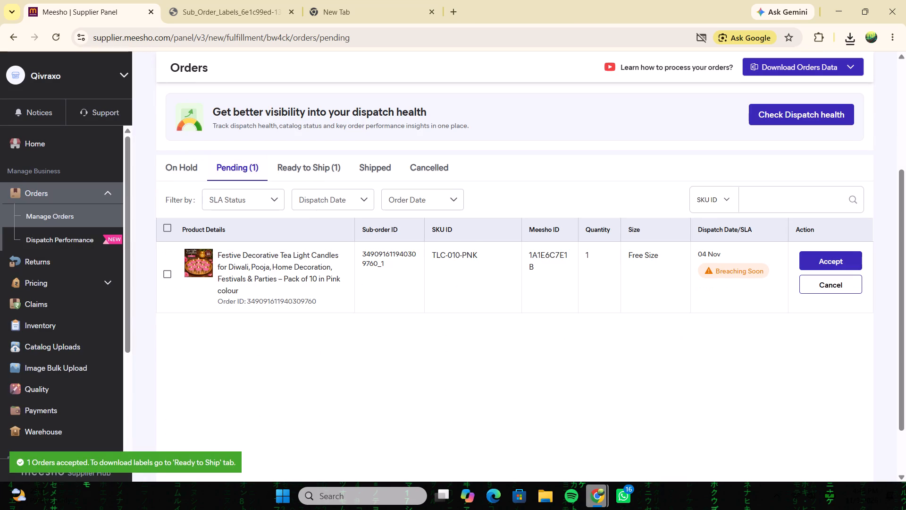
Download the label again for the listed Xpress Bees order in Ready to Ship, with the manifest option enabled.
left_click(310, 165)
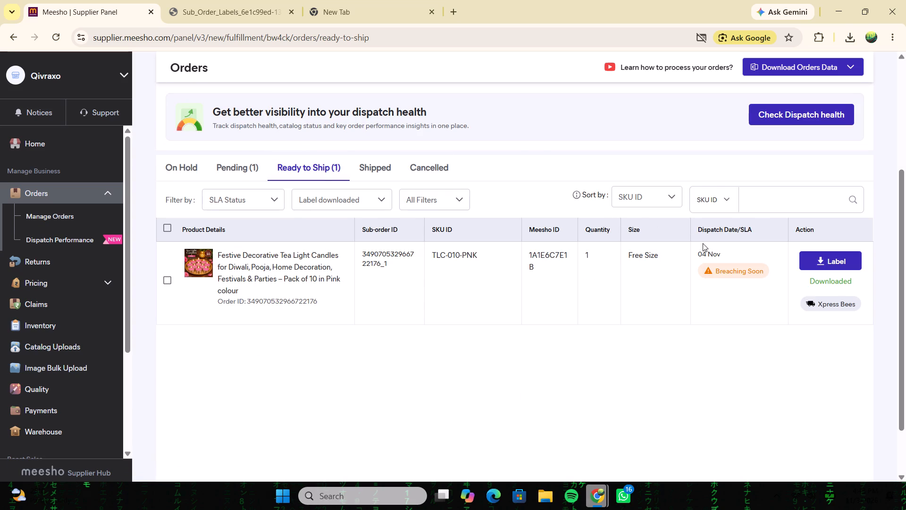
left_click(823, 262)
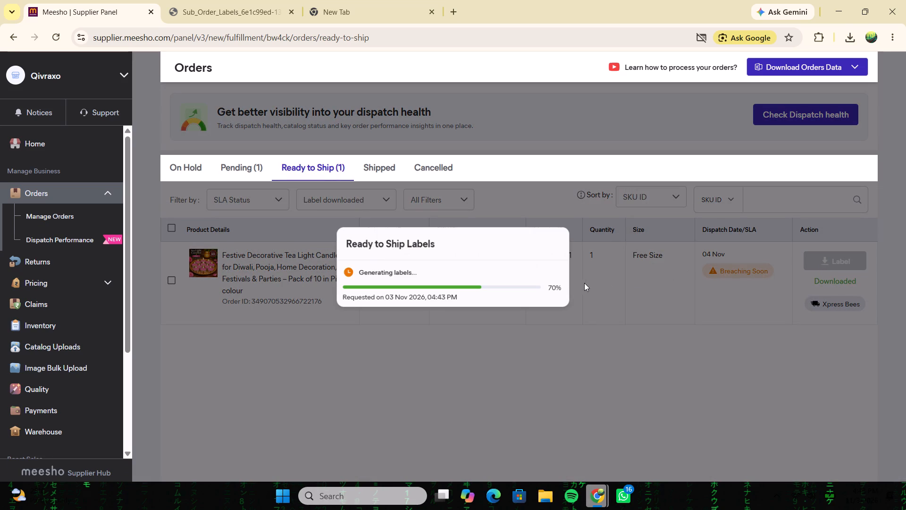
left_click(528, 299)
left_click(609, 292)
left_click(53, 36)
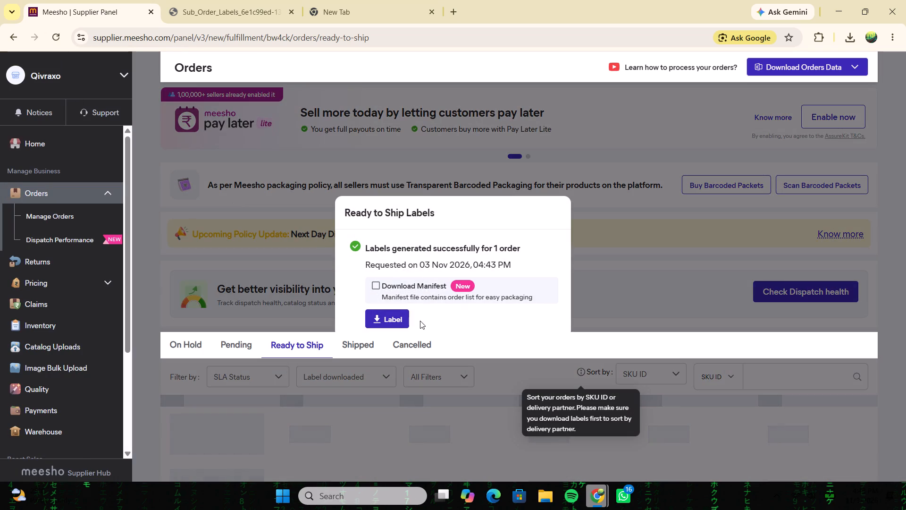
left_click(370, 284)
left_click(385, 310)
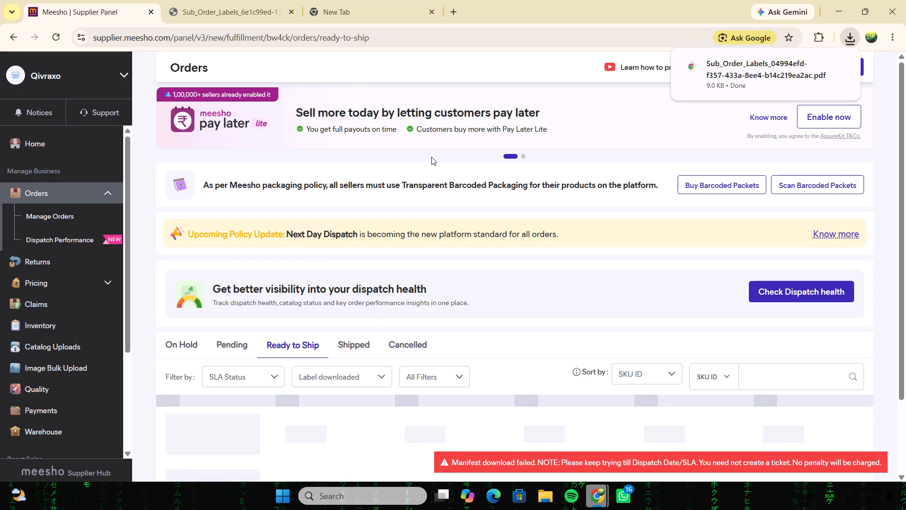
Check the Pending orders list and the Ready to Ship orders list.
scroll(424, 206, "down", 2)
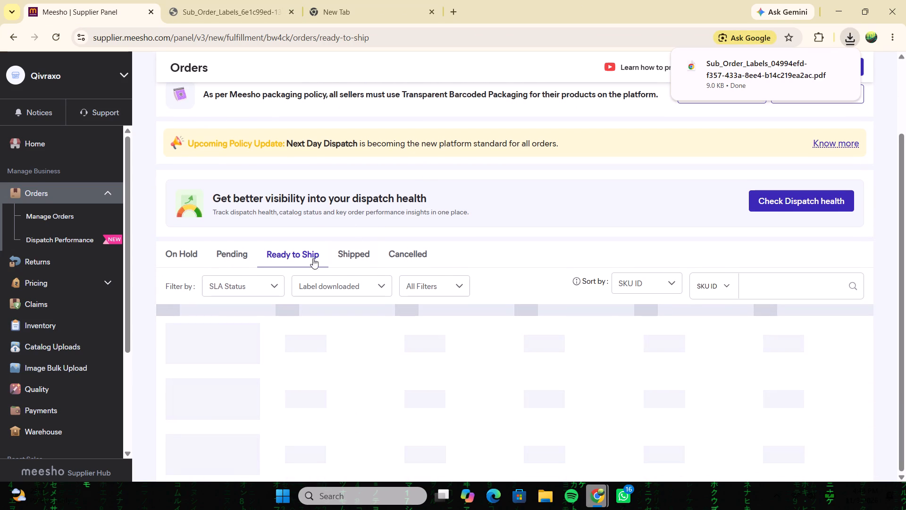
left_click(237, 256)
scroll(378, 251, "down", 5)
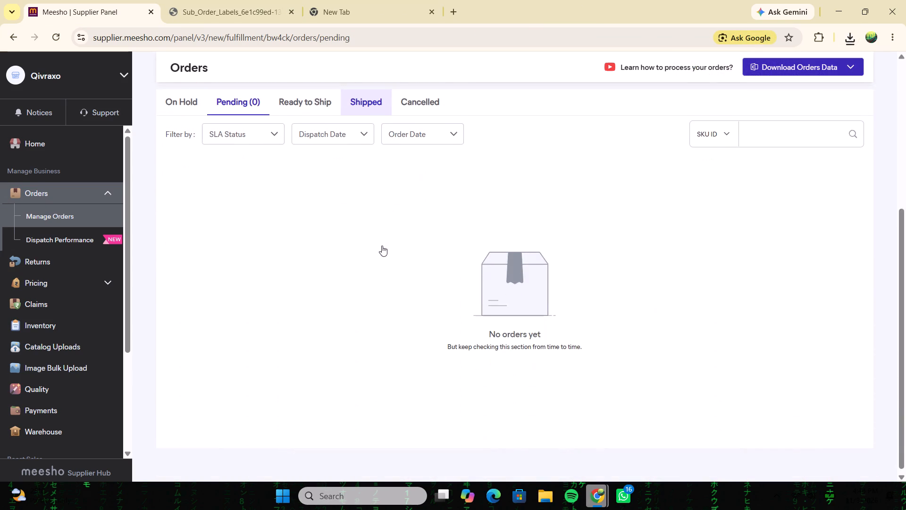
scroll(382, 243, "up", 1)
left_click(311, 152)
scroll(447, 226, "down", 1)
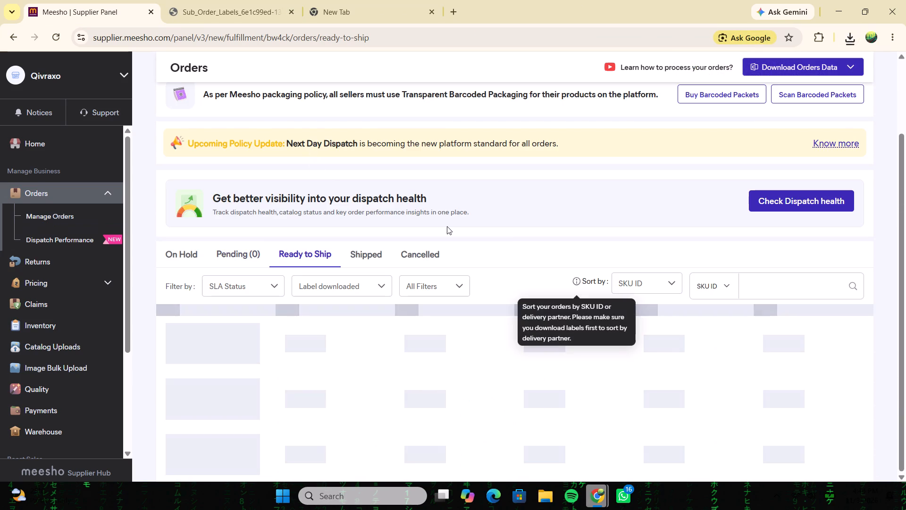
scroll(447, 226, "down", 1)
Close the empty new browser tab and return to the supplier panel.
left_click(286, 10)
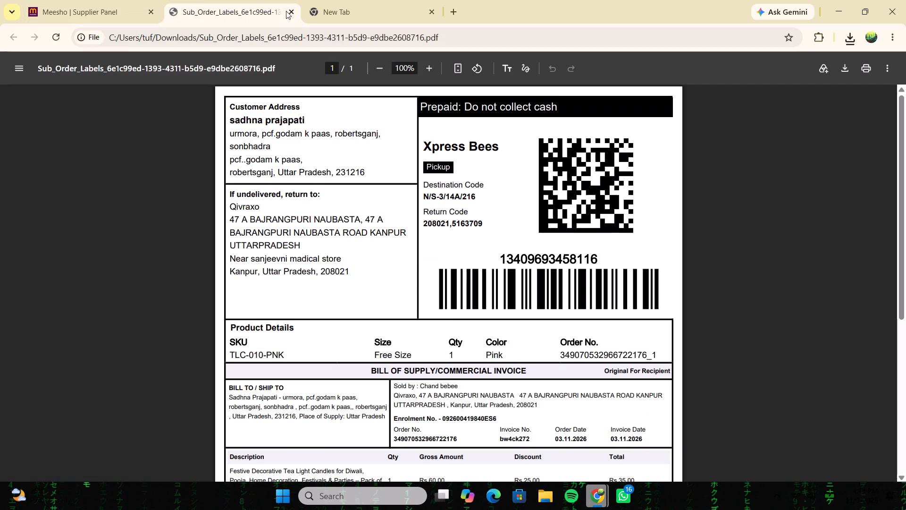
left_click(329, 9)
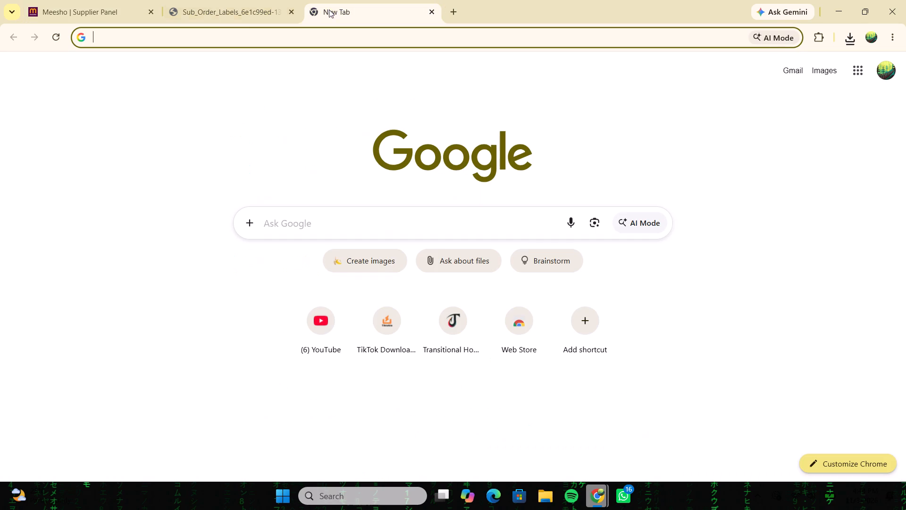
left_click(433, 9)
left_click(117, 0)
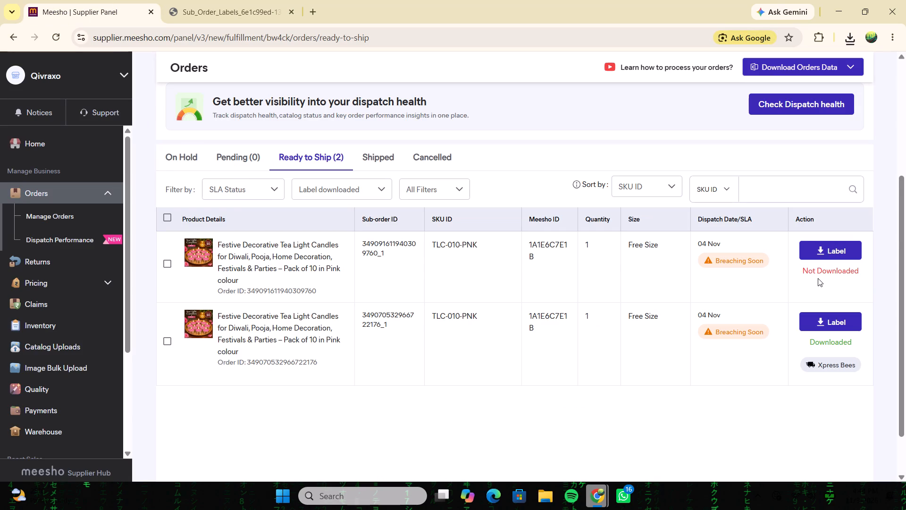
Download the label for the Ready to Ship order marked Not Downloaded, with the manifest option enabled.
left_click(826, 253)
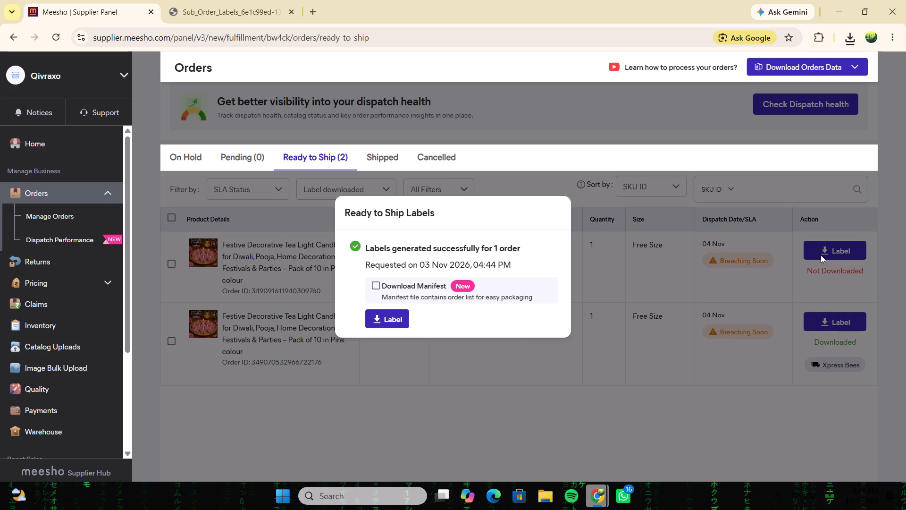
left_click(374, 286)
left_click(381, 315)
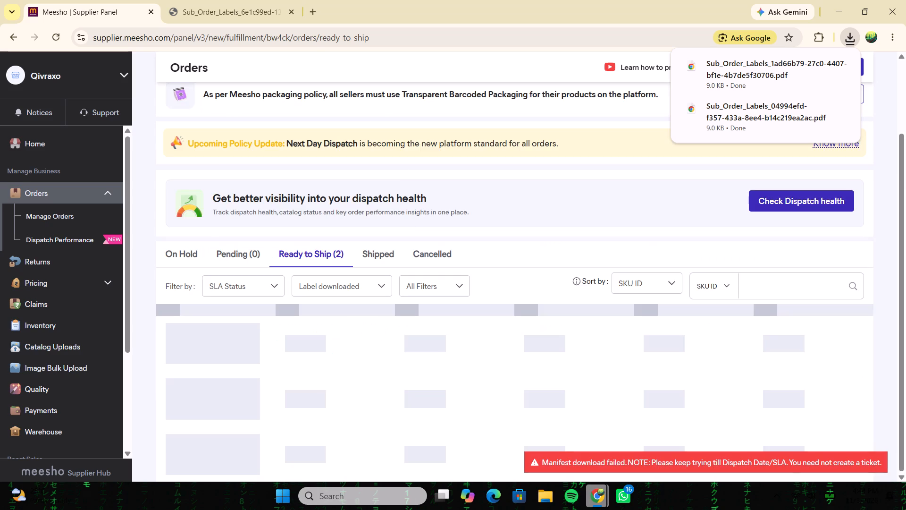
Open the most recently downloaded label PDF and examine its shipping and invoice details.
scroll(415, 268, "down", 1)
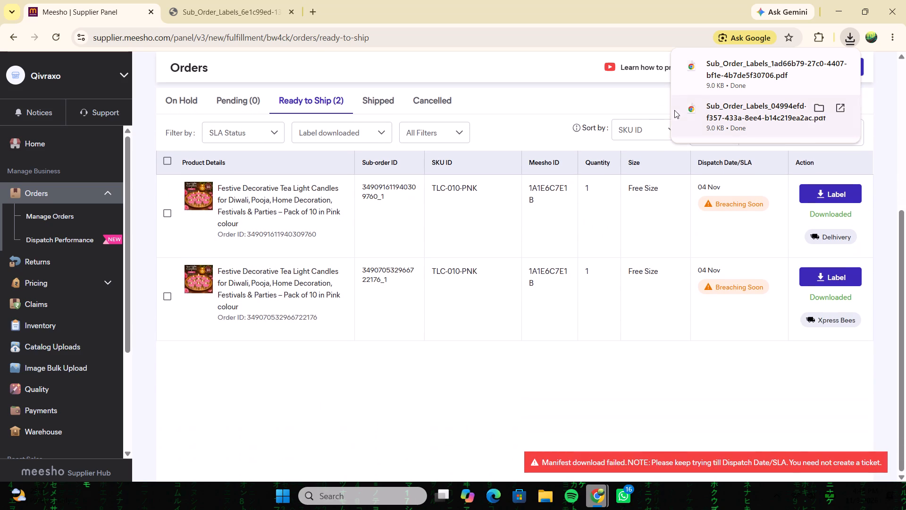
left_click(712, 74)
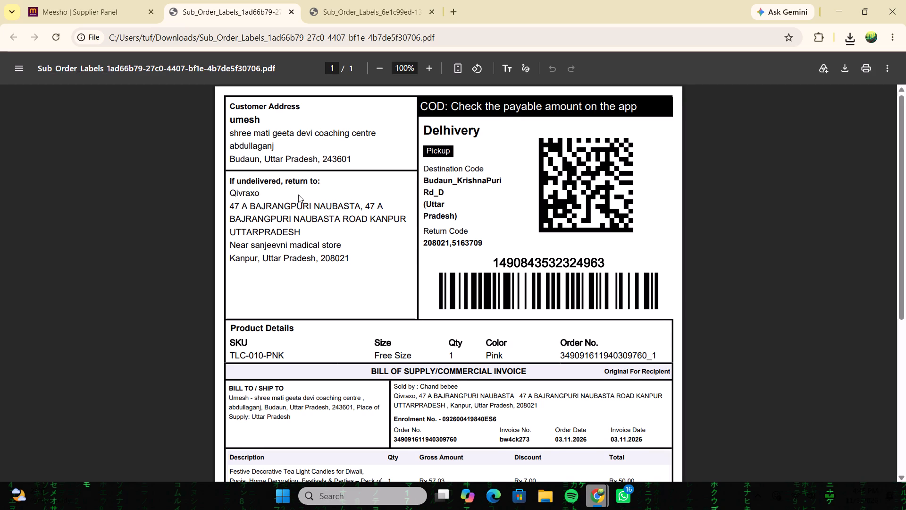
scroll(307, 208, "down", 3)
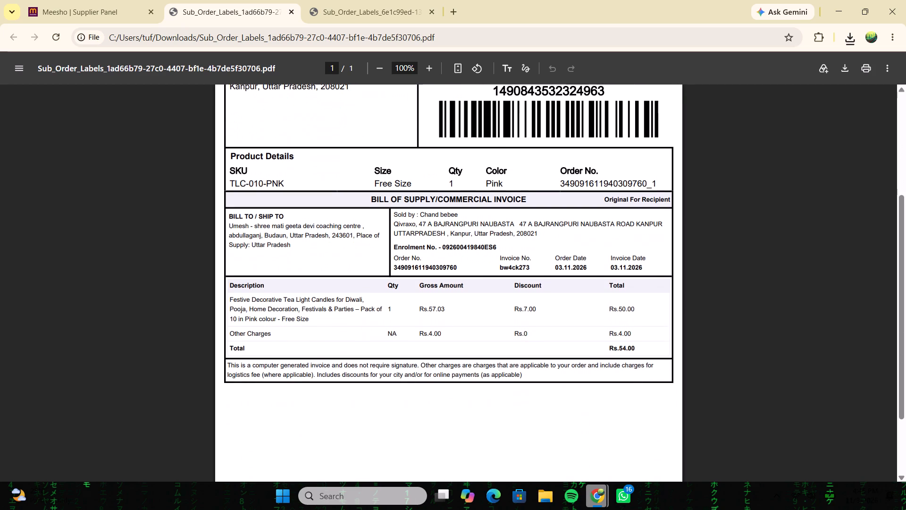
Check the rest of the label's invoice, and close both open label PDFs to return to the supplier panel.
scroll(307, 208, "down", 2)
left_click(292, 11)
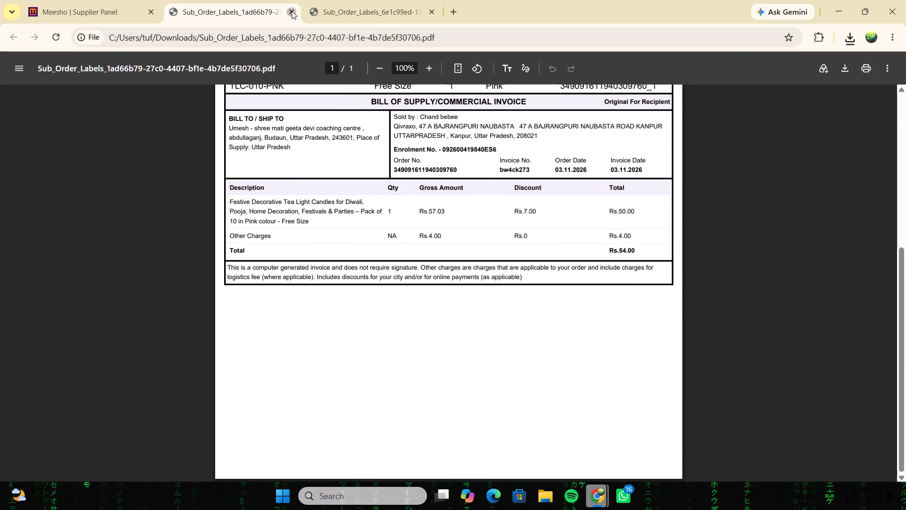
left_click(286, 12)
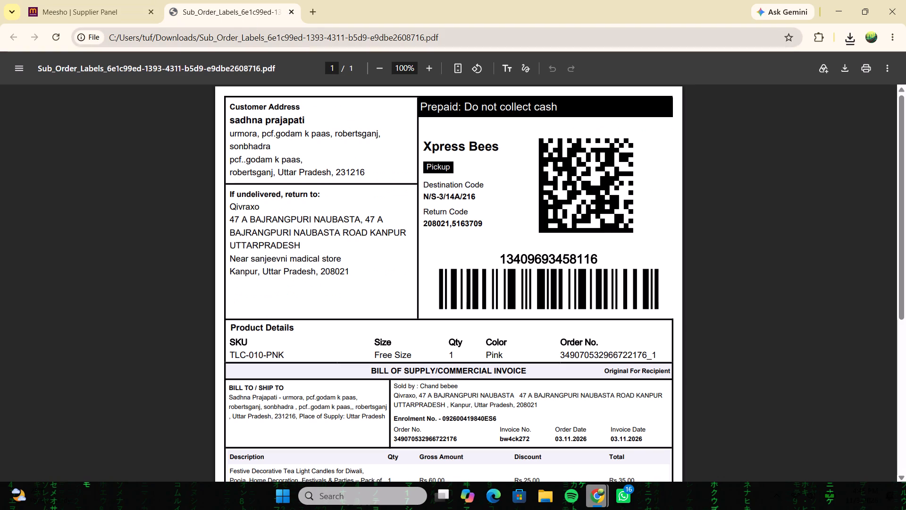
left_click(289, 9)
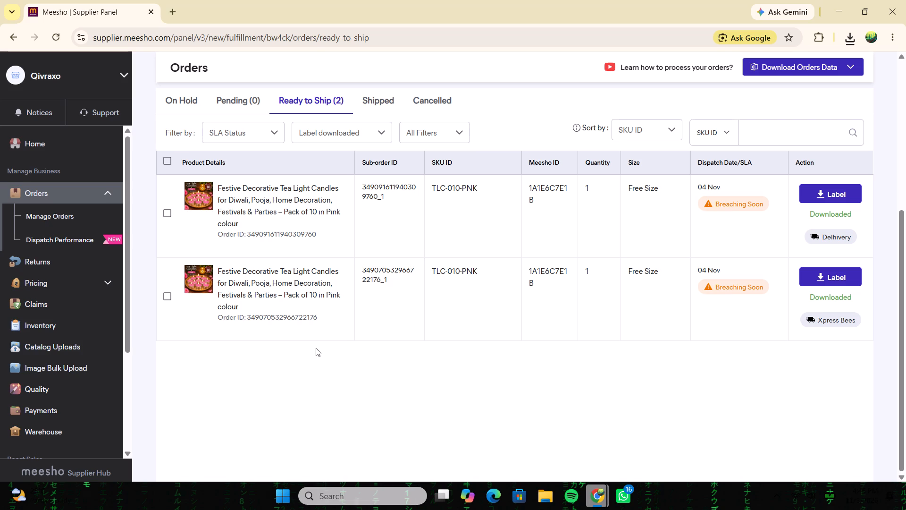
Open a spare browser tab, and in the supplier panel's Catalog Uploads start adding a single catalog.
scroll(287, 333, "up", 3)
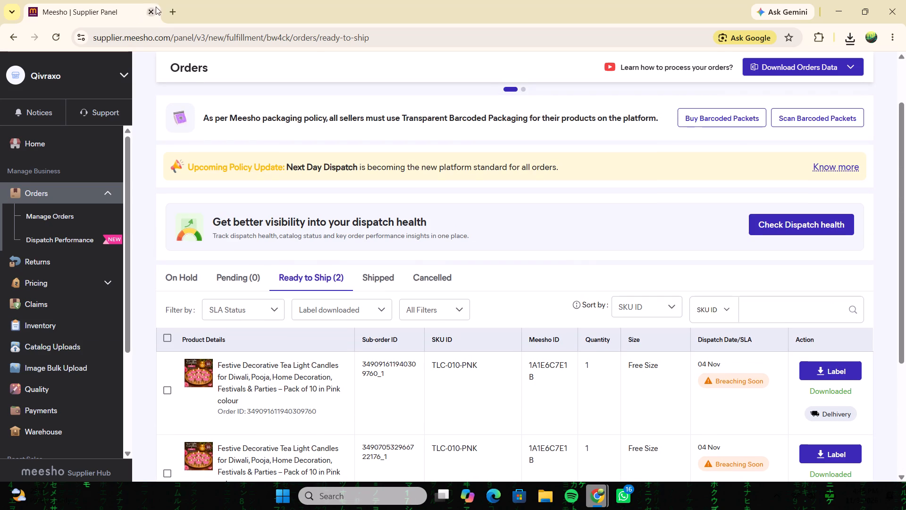
left_click(172, 6)
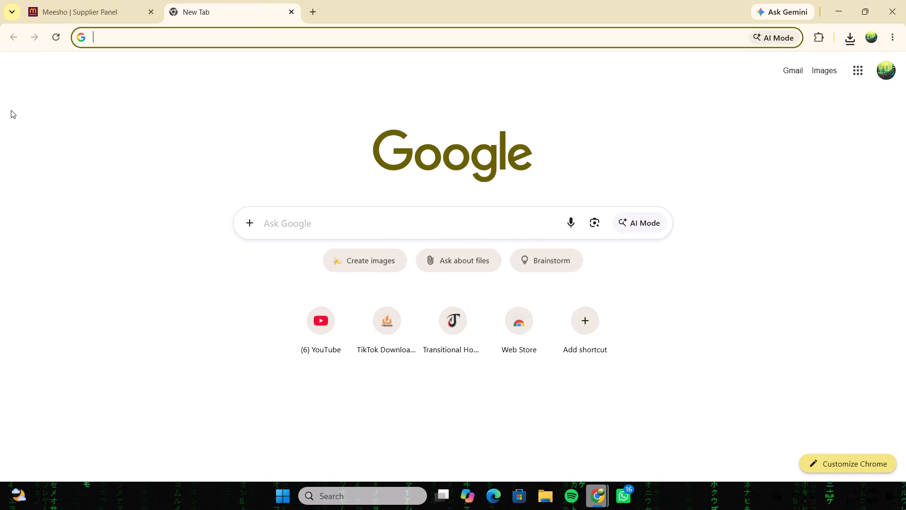
left_click(87, 12)
scroll(51, 253, "down", 1)
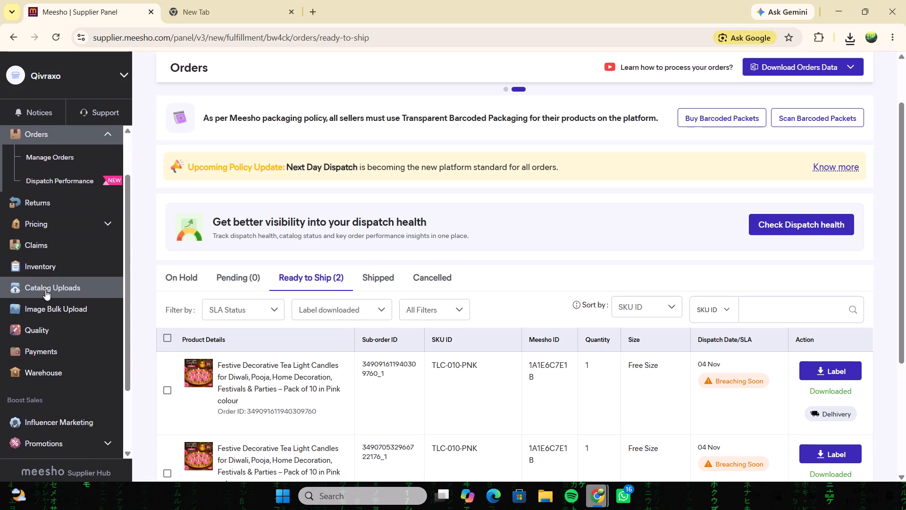
left_click(43, 289)
scroll(270, 279, "down", 5)
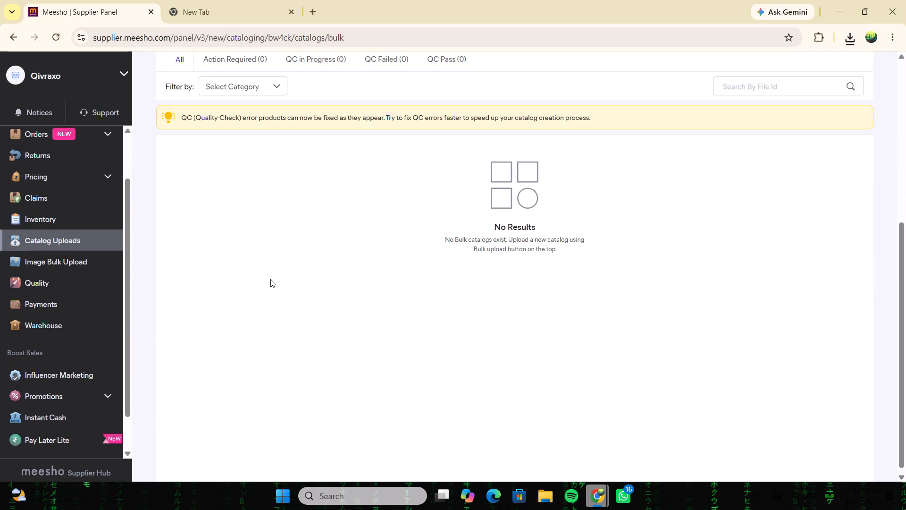